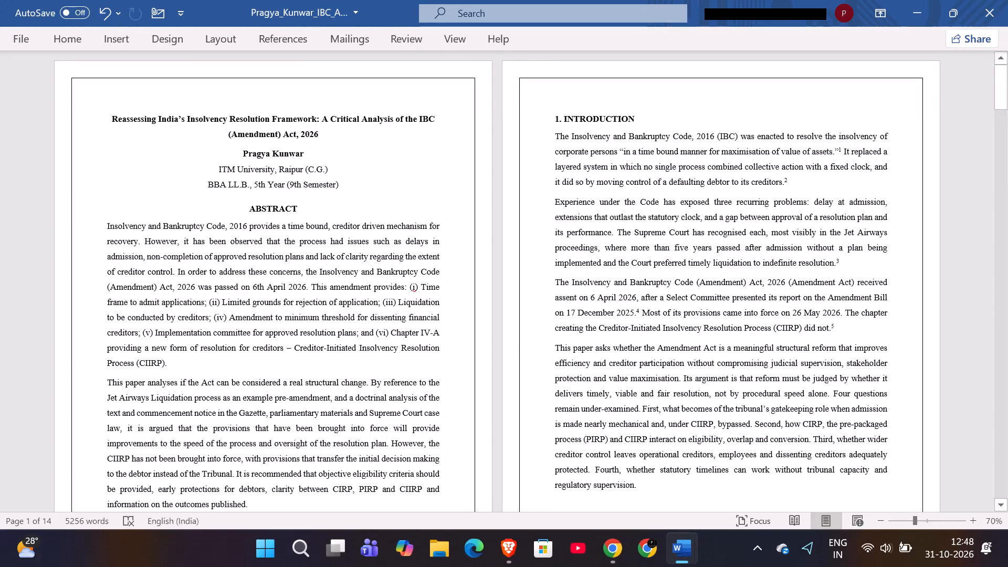
Launch WhatsApp from the recent apps in the system search.
{"action": "left_click", "coordinate": [255, 552]}
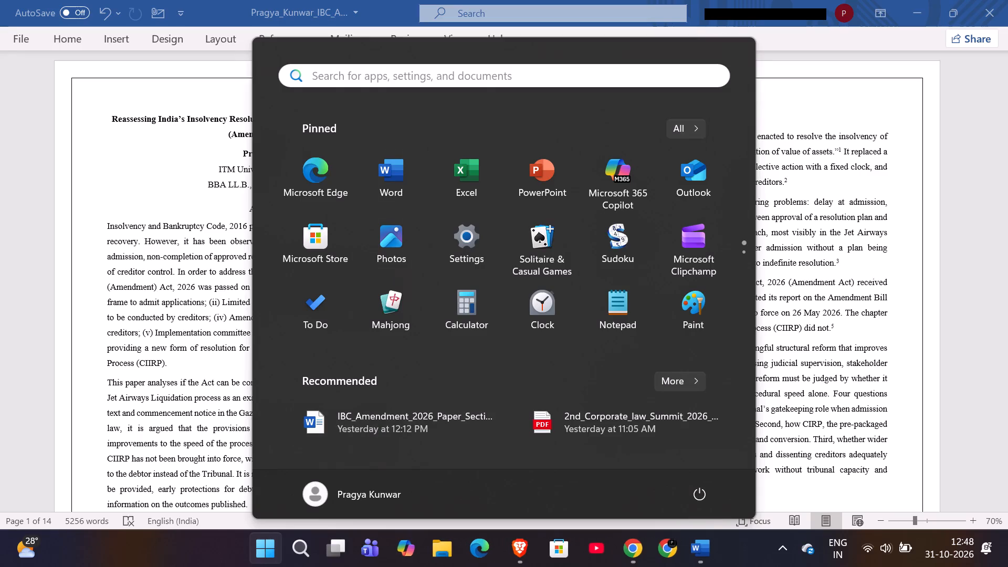
{"action": "left_click", "coordinate": [450, 72]}
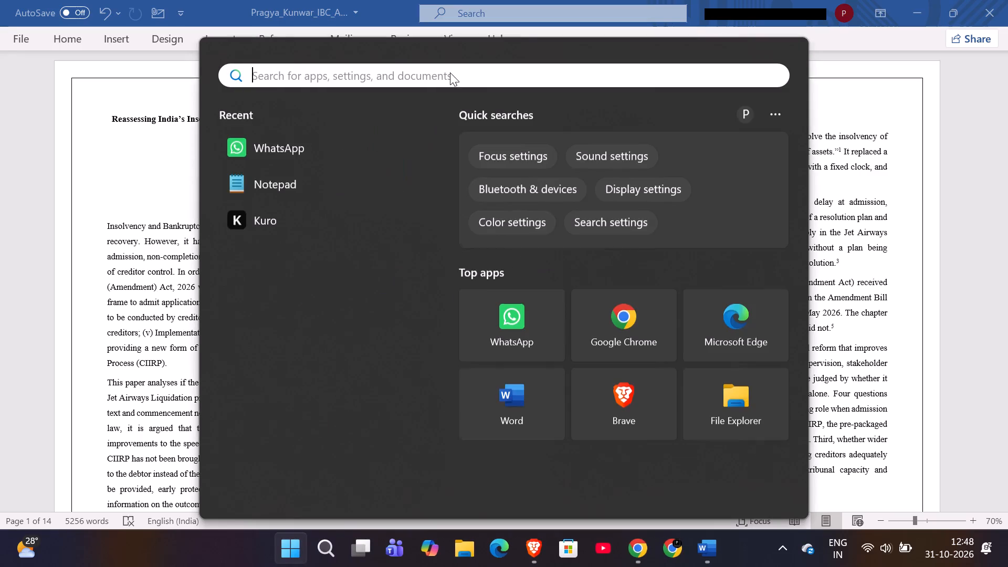
{"action": "left_click", "coordinate": [319, 136]}
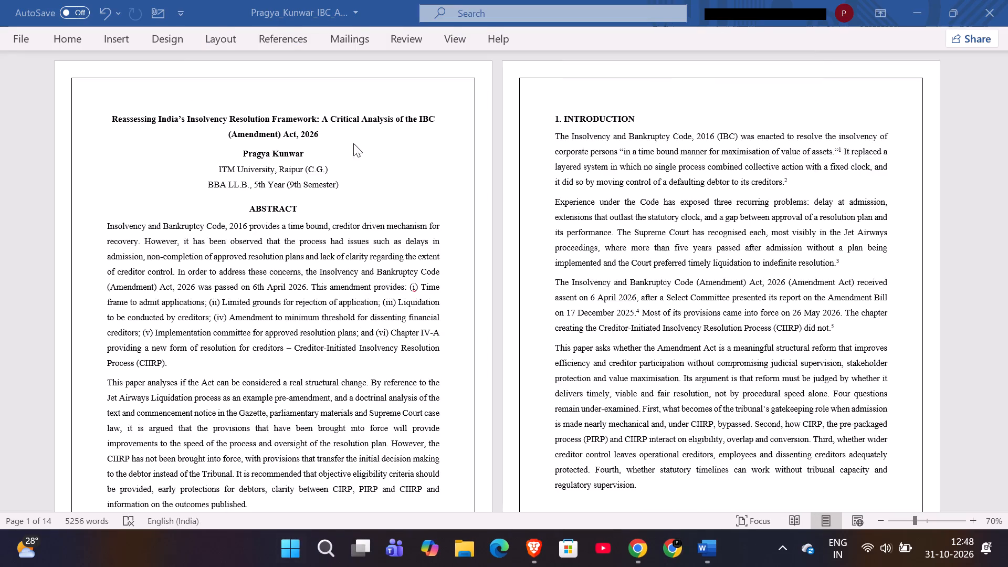
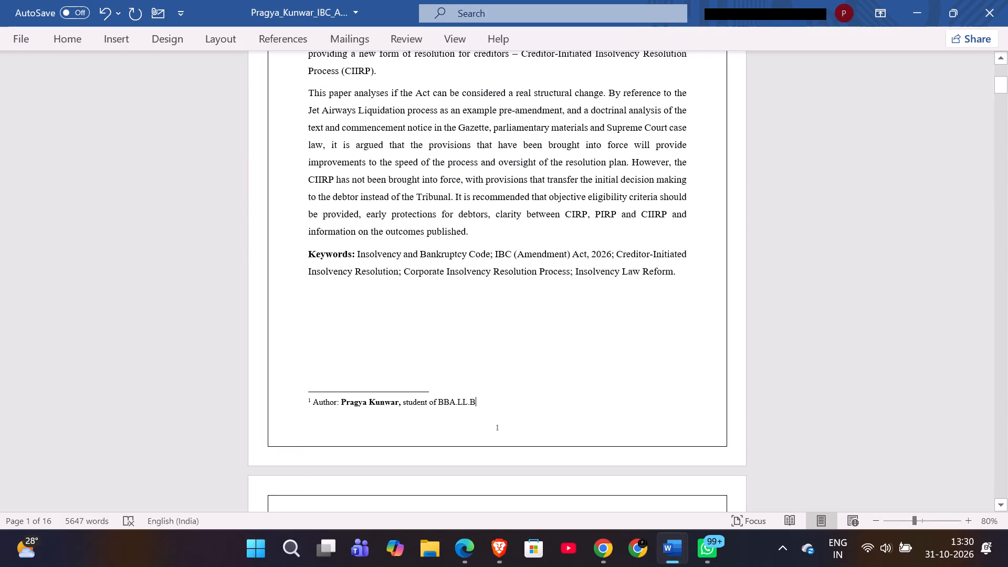
Continue the author footnote on page 1 after "BBA.LL.B" with a full stop, a space and a capital "I".
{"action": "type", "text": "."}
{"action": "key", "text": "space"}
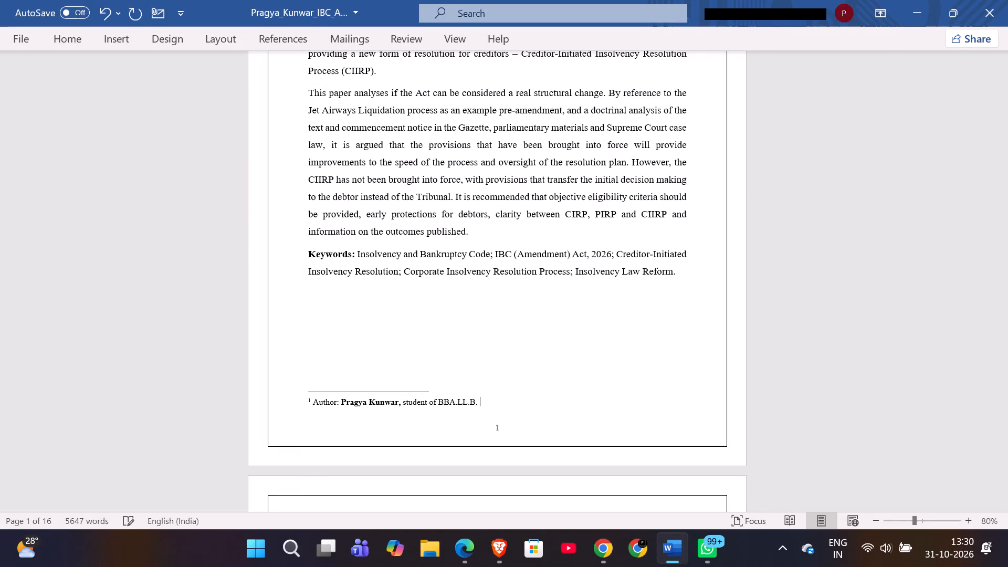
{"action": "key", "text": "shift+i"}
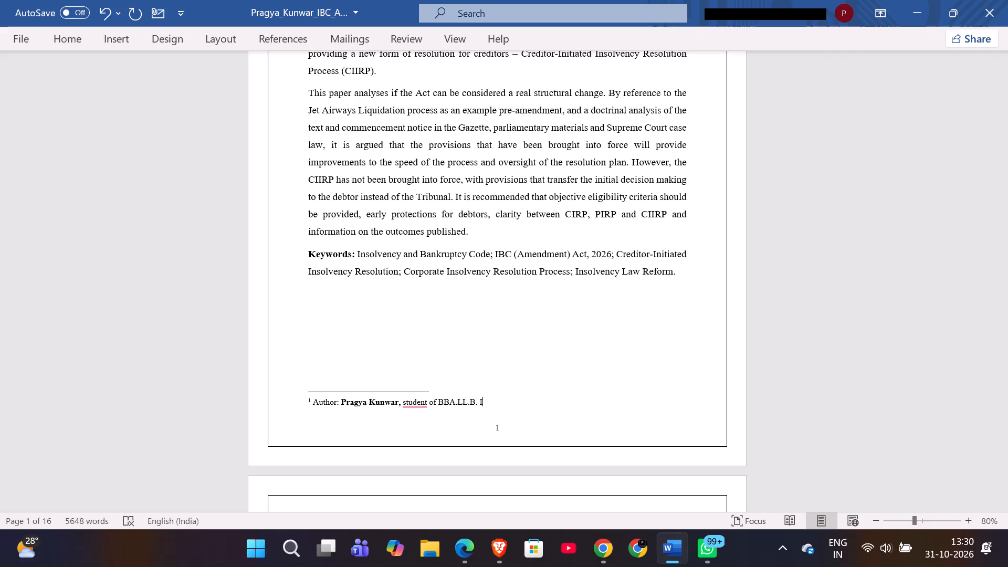
Complete the semester after "BBA.LL.B." in the author footnote on page 1 so it reads "IXth Semester,".
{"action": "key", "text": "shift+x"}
{"action": "type", "text": "th"}
{"action": "key", "text": "space"}
{"action": "type", "text": "Semed"}
{"action": "key", "text": "BackSpace"}
{"action": "key", "text": "s"}
{"action": "type", "text": "ter"}
{"action": "type", "text": ","}
{"action": "key", "text": "space"}
Add the department "Department of Law," after the semester in the author footnote.
{"action": "type", "text": "Department"}
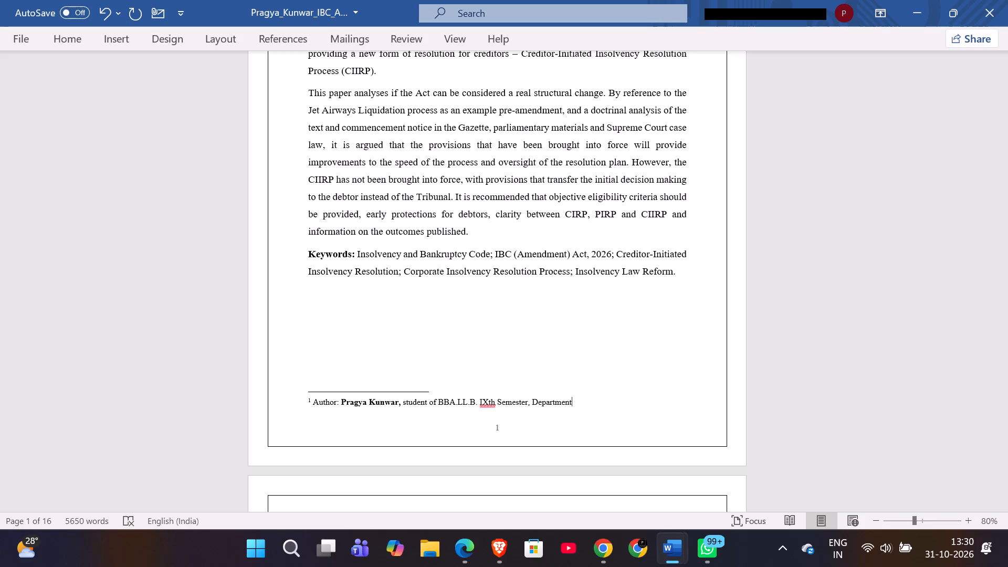
{"action": "key", "text": "space"}
{"action": "type", "text": "of"}
{"action": "key", "text": "space"}
{"action": "key", "text": "shift+l"}
{"action": "type", "text": "aw"}
{"action": "key", "text": "space"}
{"action": "key", "text": "comma"}
{"action": "key", "text": "BackSpace"}
{"action": "key", "text": "BackSpace"}
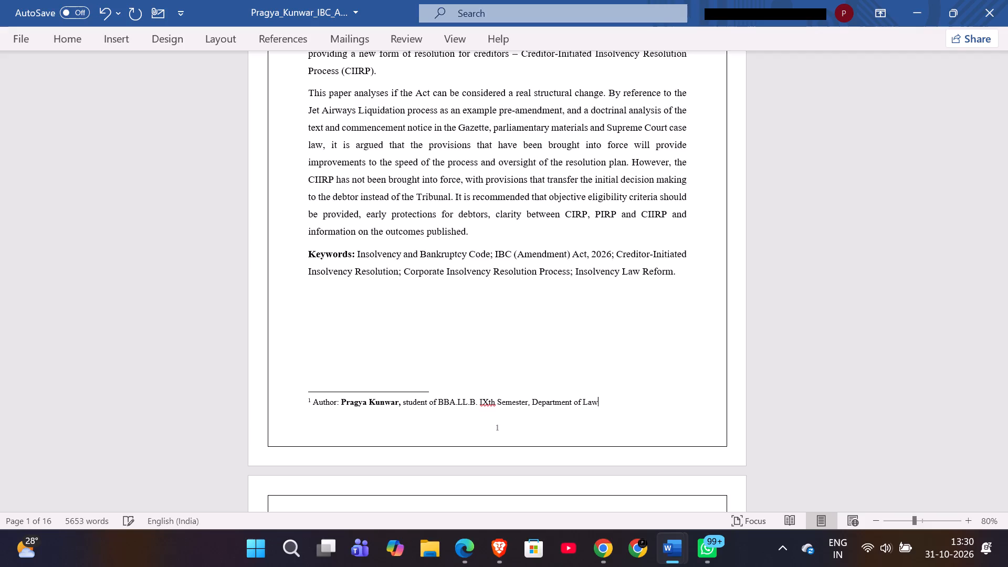
{"action": "type", "text": ","}
{"action": "key", "text": "space"}
Add the institution and city "ITM University, Raipur" after the department in the author footnote.
{"action": "key", "text": "shift+i"}
{"action": "type", "text": "TM"}
{"action": "key", "text": "space"}
{"action": "type", "text": "University"}
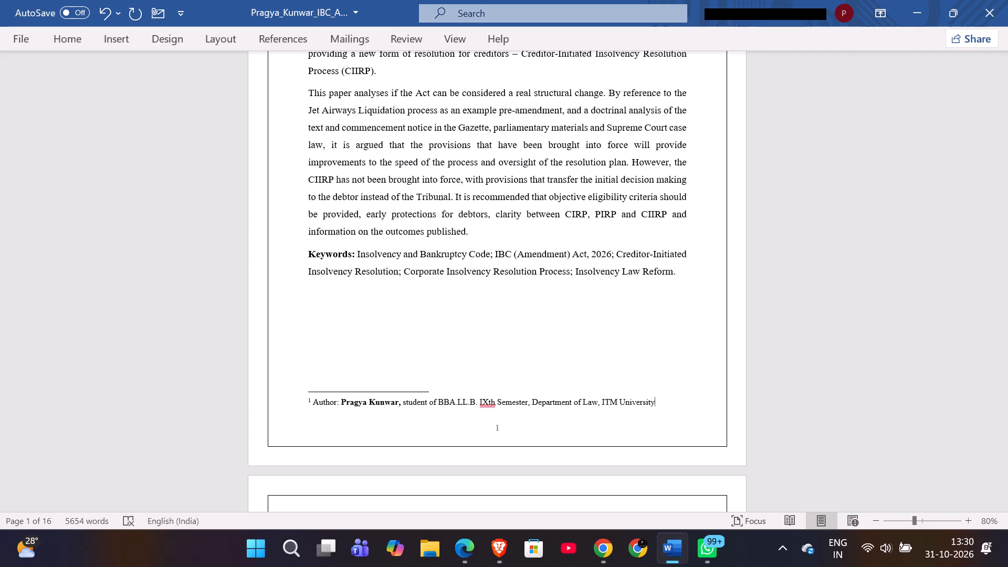
{"action": "type", "text": ","}
{"action": "key", "text": "space"}
{"action": "type", "text": "Raipur"}
Add the state abbreviation "(C.G.)" in parentheses after Raipur in the author footnote.
{"action": "key", "text": "space"}
{"action": "type", "text": "()"}
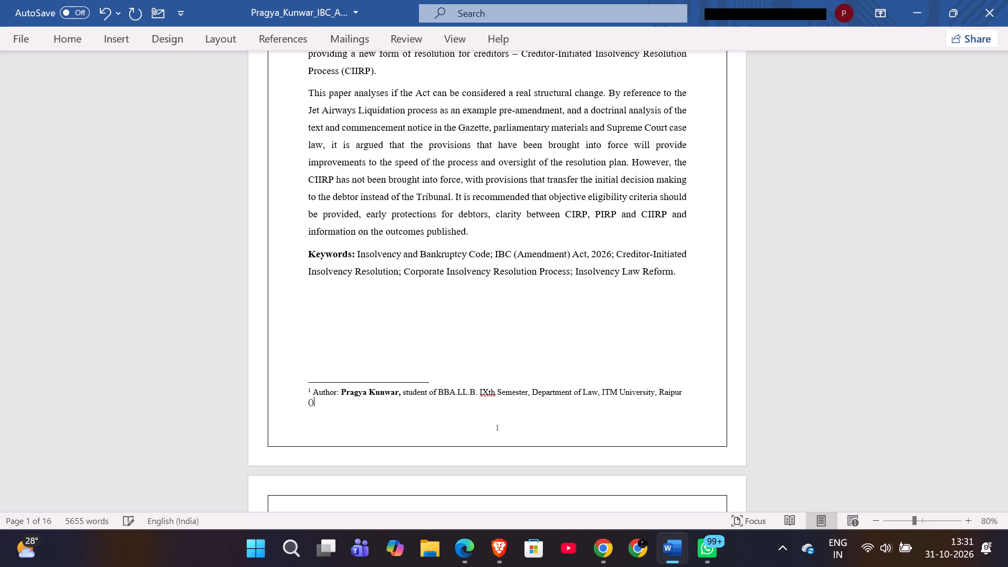
{"action": "key", "text": "Left"}
{"action": "type", "text": "C>"}
{"action": "key", "text": "shift+BackSpace"}
{"action": "key", "text": "period"}
{"action": "key", "text": "shift+g"}
{"action": "key", "text": "period"}
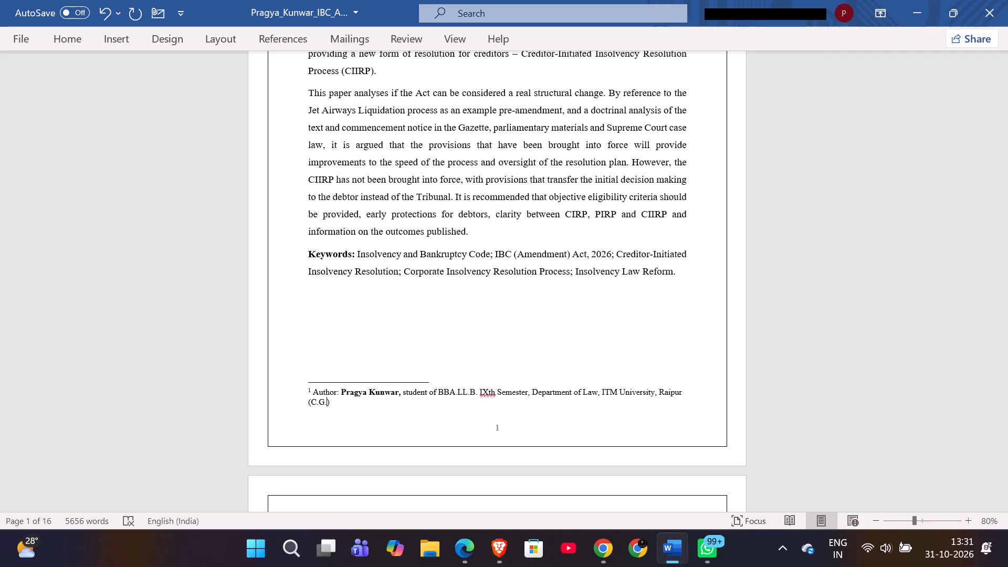
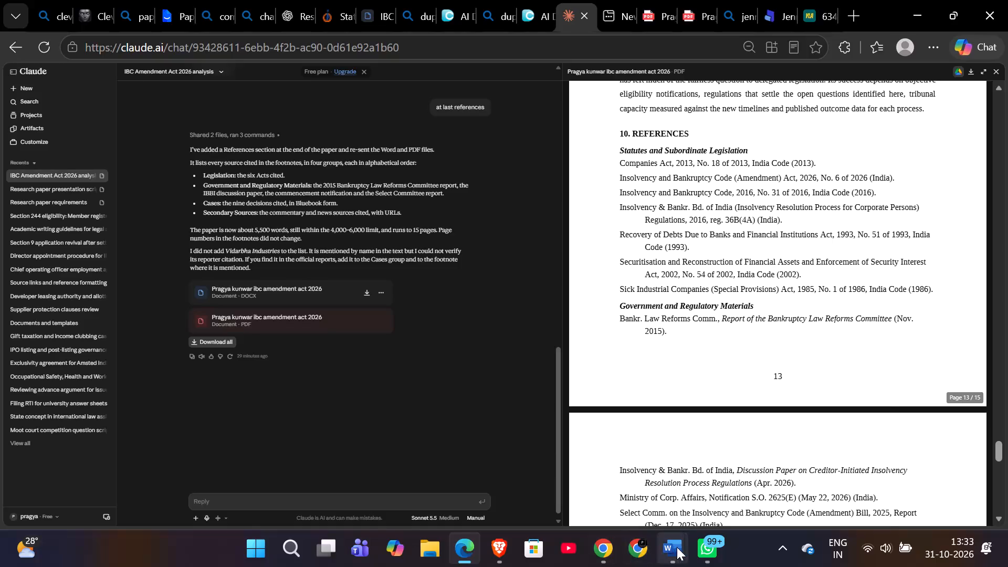
Switch to the edited IBC amendment paper in Word and add the line "Team Code: CLS_62" above the title on page 1.
{"action": "left_click", "coordinate": [677, 547]}
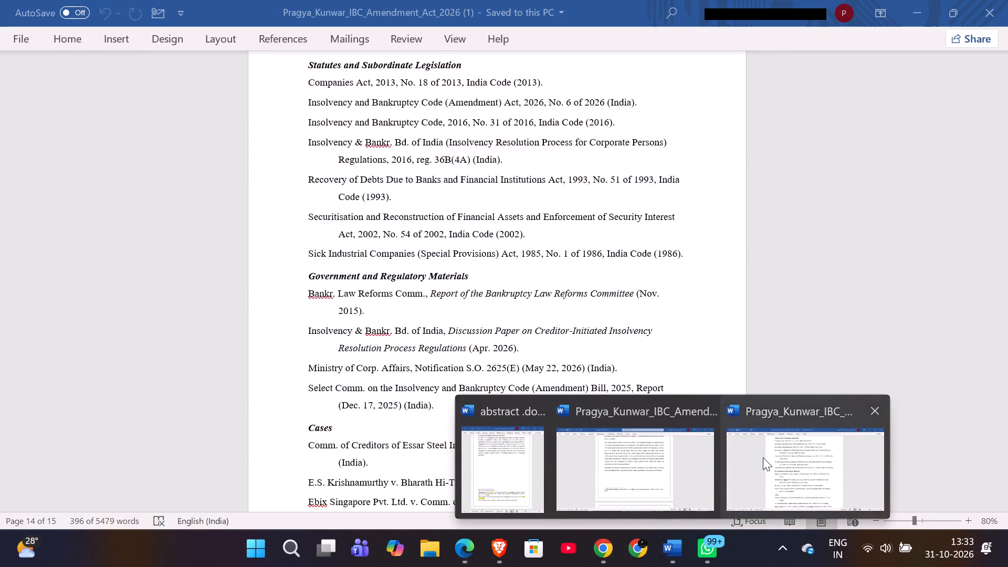
{"action": "left_click", "coordinate": [689, 470]}
{"action": "scroll", "coordinate": [566, 331], "scroll_direction": "up", "scroll_amount": 8}
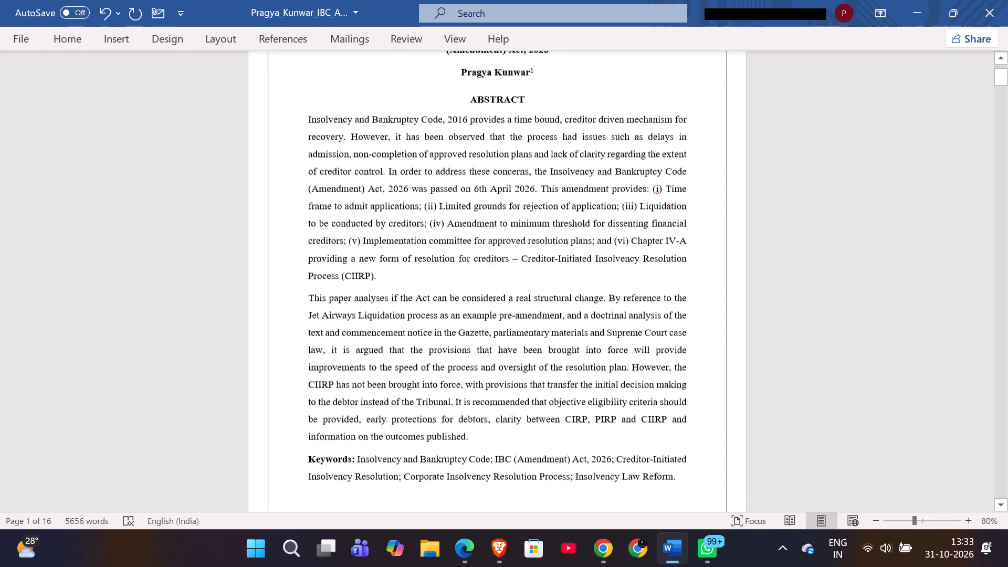
{"action": "scroll", "coordinate": [566, 331], "scroll_direction": "up", "scroll_amount": 7}
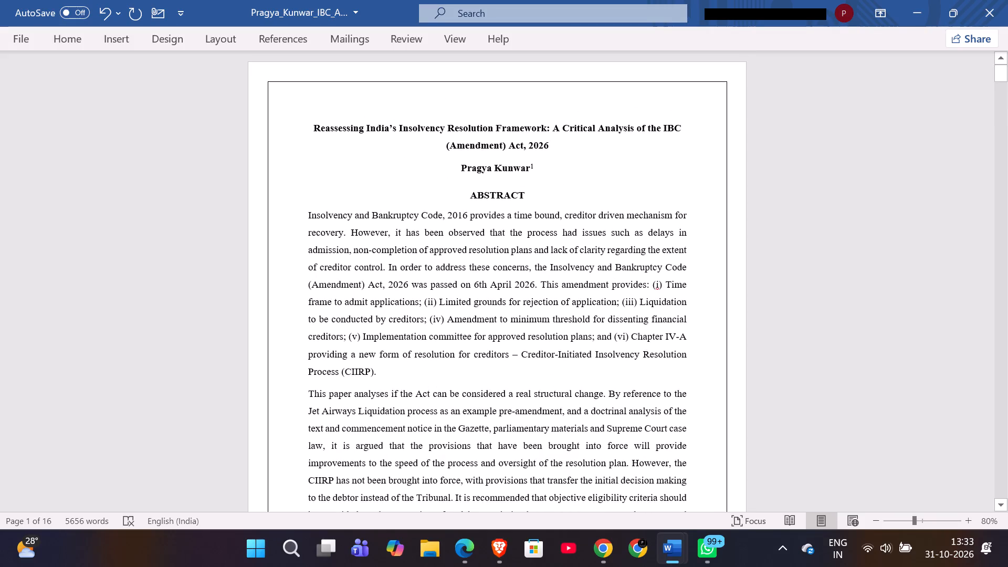
{"action": "left_click", "coordinate": [633, 90]}
{"action": "left_click", "coordinate": [468, 103]}
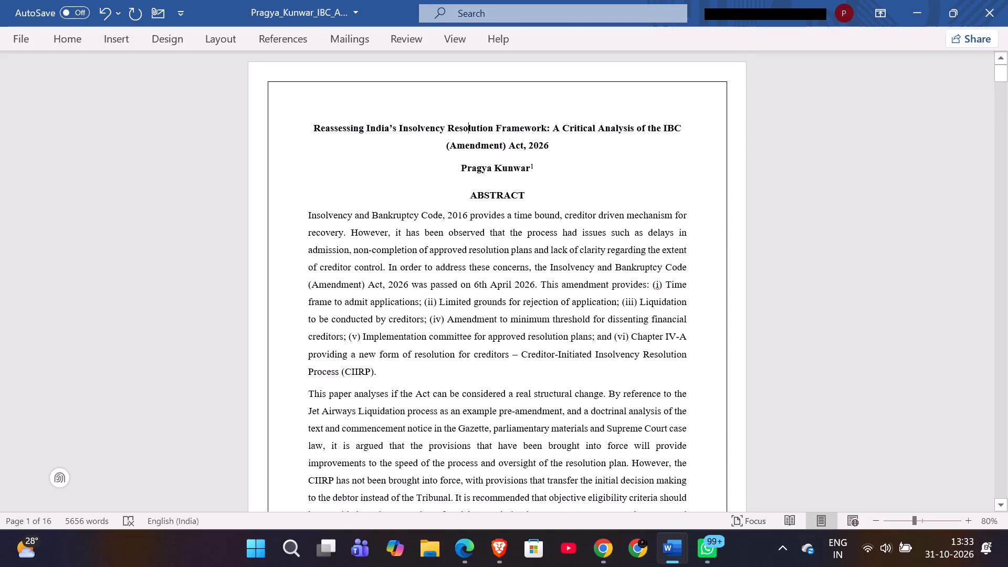
{"action": "left_click", "coordinate": [309, 125]}
{"action": "key", "text": "shift+Return"}
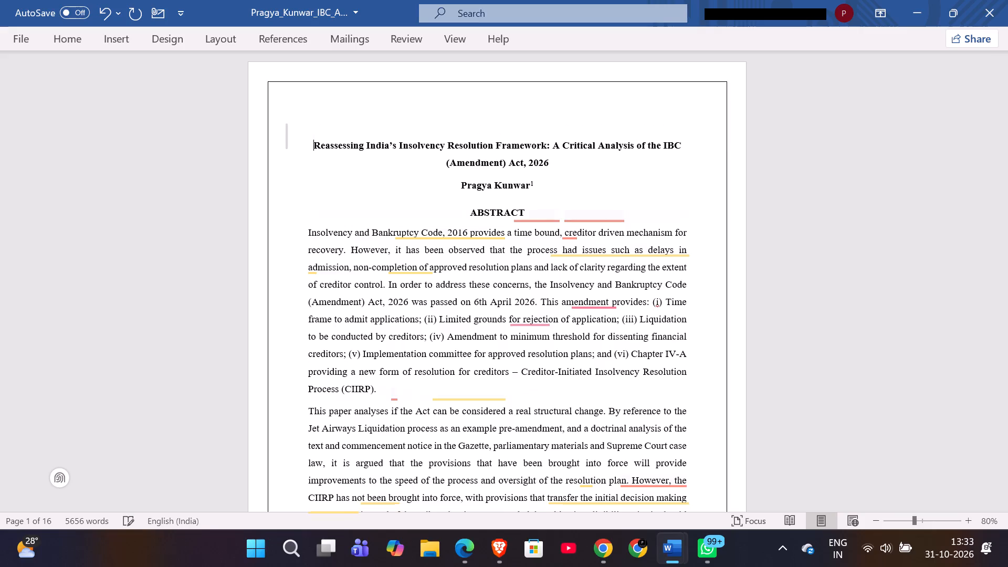
{"action": "key", "text": "Up"}
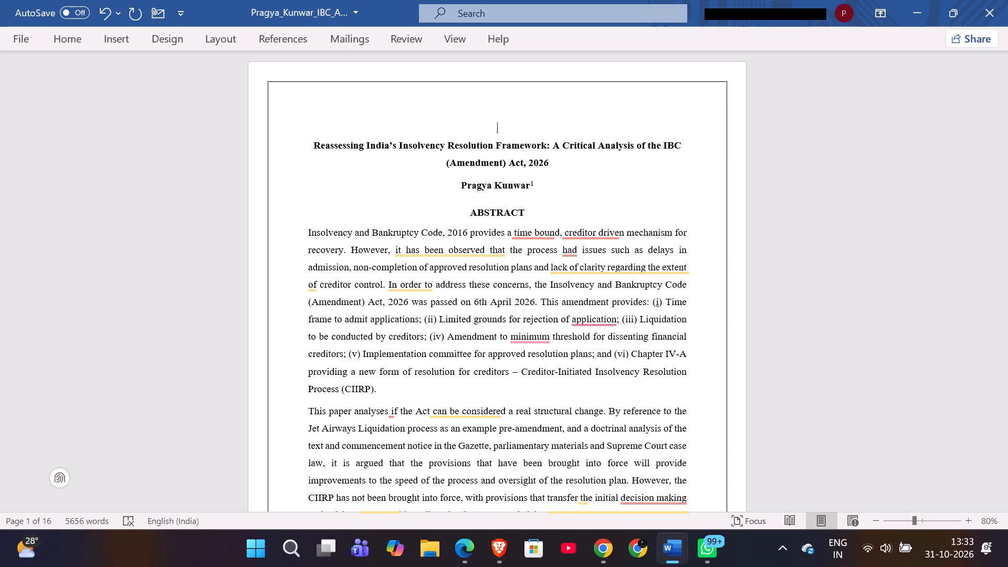
{"action": "key", "text": "ctrl+v"}
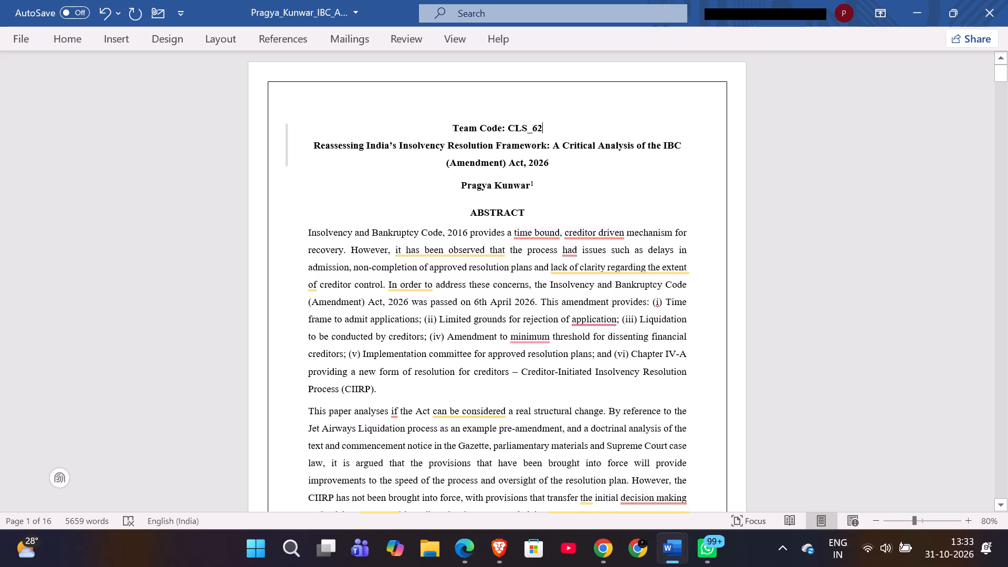
Review the title block, abstract, introduction and footnotes across the opening pages of the paper, including the author footnote.
{"action": "scroll", "coordinate": [437, 168], "scroll_direction": "down", "scroll_amount": 3}
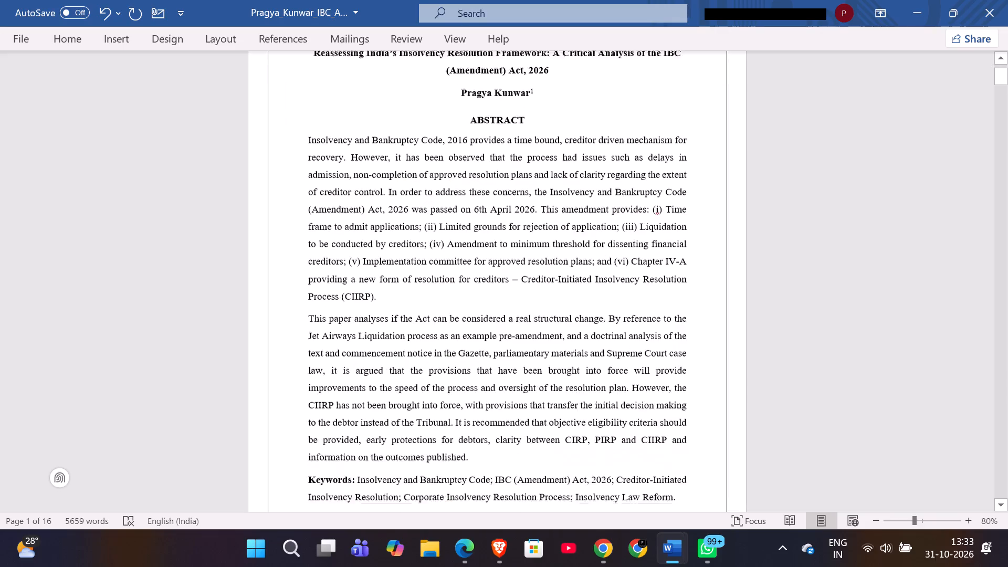
{"action": "scroll", "coordinate": [437, 168], "scroll_direction": "up", "scroll_amount": 2}
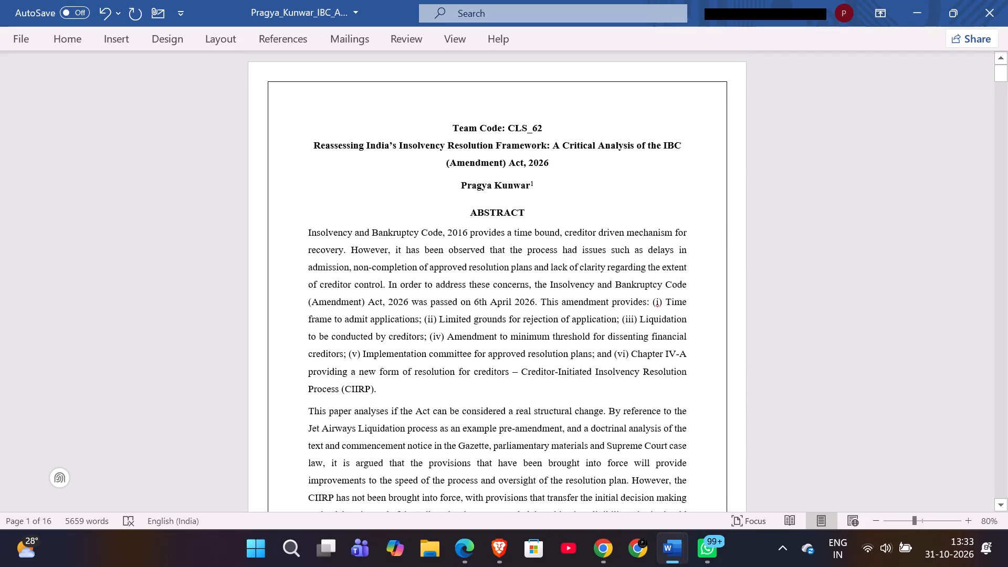
{"action": "scroll", "coordinate": [564, 124], "scroll_direction": "down", "scroll_amount": 4}
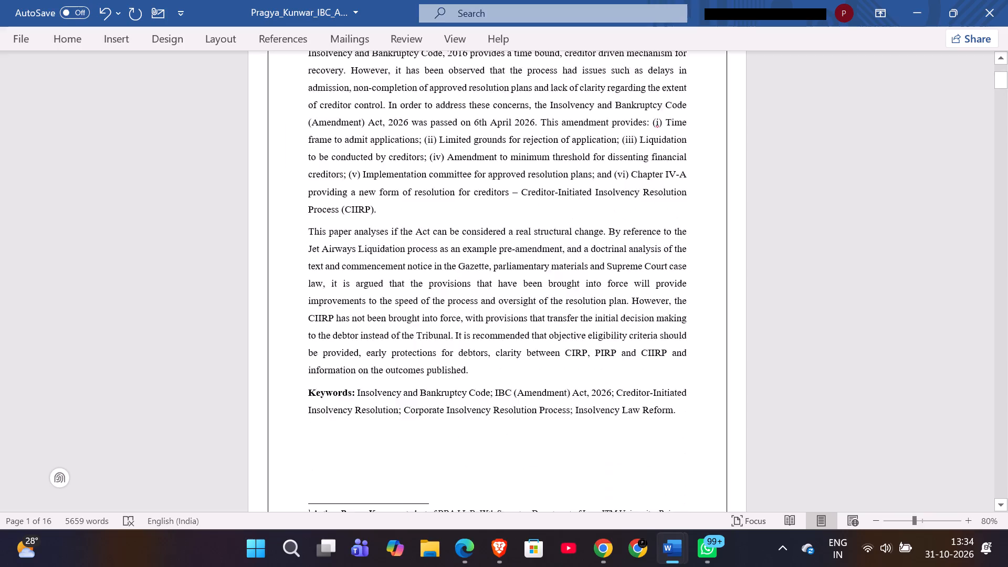
{"action": "scroll", "coordinate": [564, 124], "scroll_direction": "down", "scroll_amount": 11}
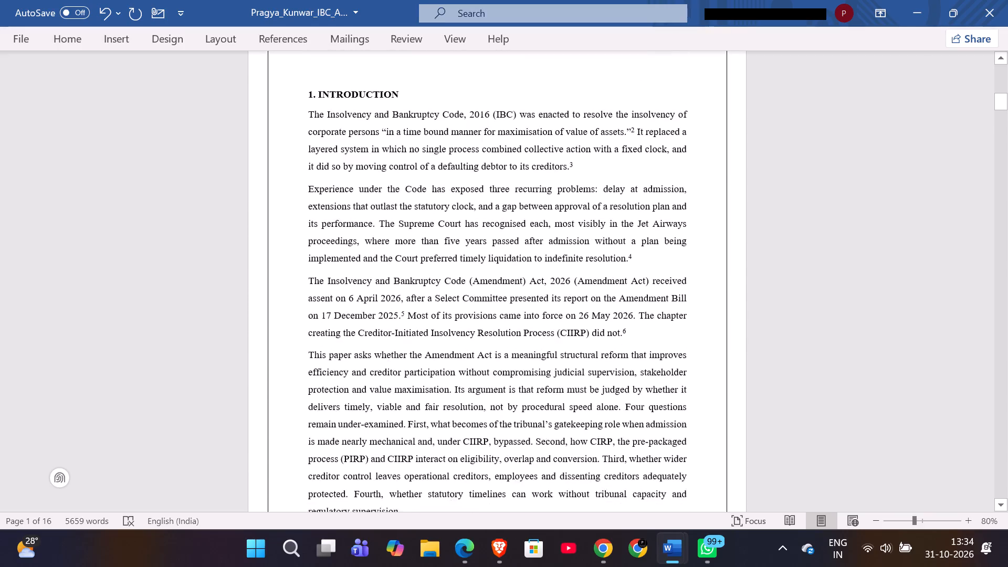
{"action": "scroll", "coordinate": [564, 124], "scroll_direction": "down", "scroll_amount": 4}
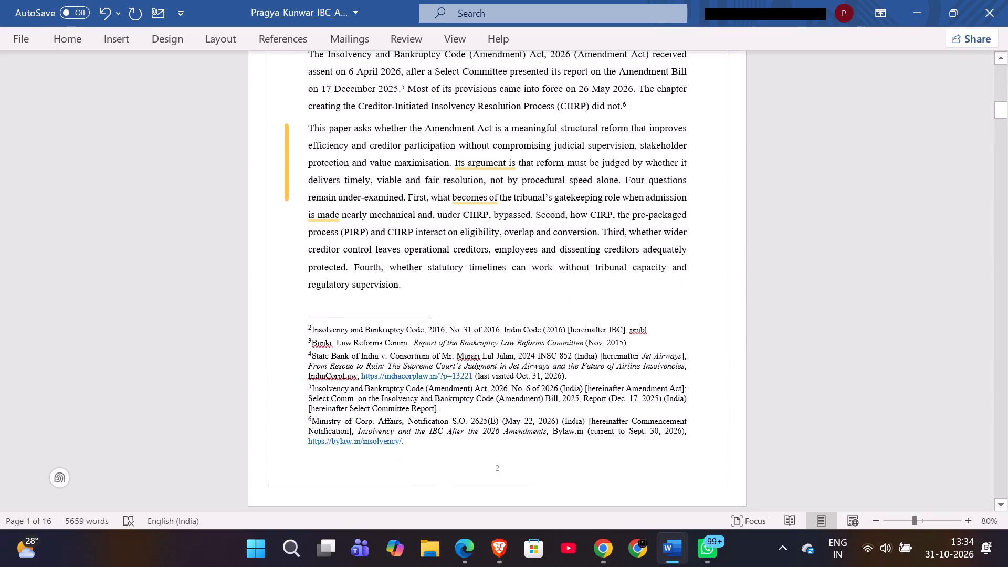
{"action": "scroll", "coordinate": [564, 124], "scroll_direction": "down", "scroll_amount": 4}
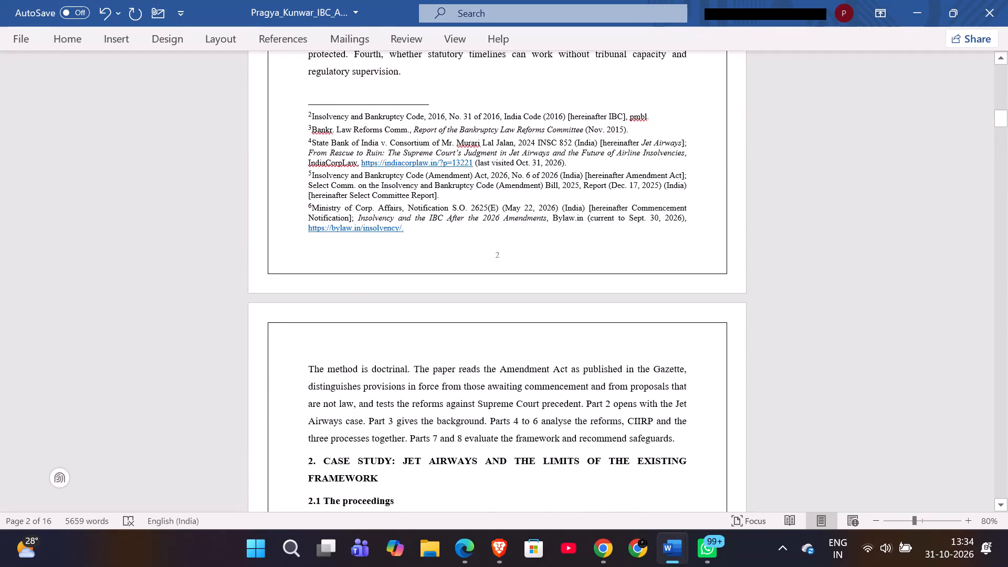
{"action": "scroll", "coordinate": [564, 124], "scroll_direction": "down", "scroll_amount": 1}
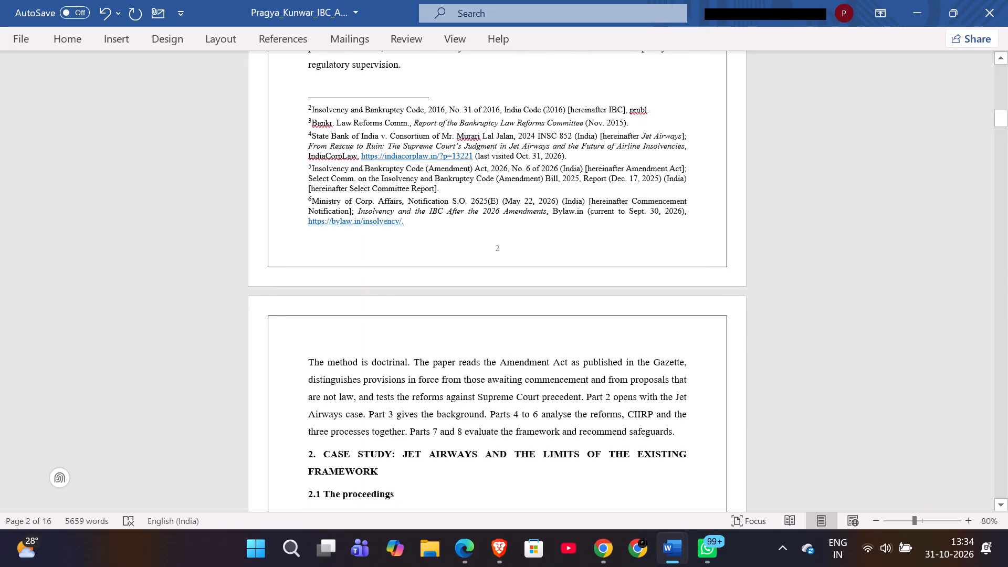
{"action": "scroll", "coordinate": [564, 124], "scroll_direction": "down", "scroll_amount": 1}
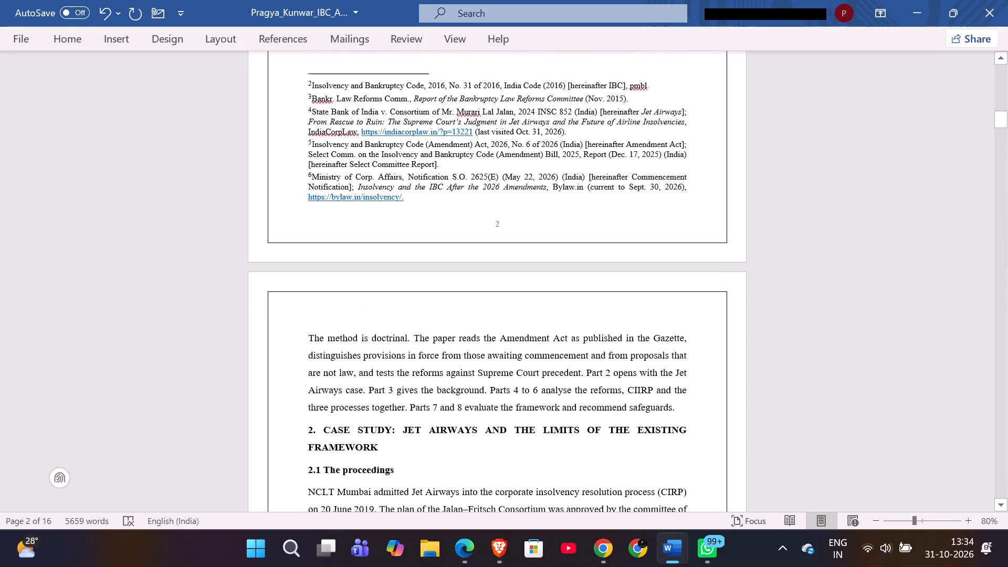
{"action": "scroll", "coordinate": [453, 163], "scroll_direction": "up", "scroll_amount": 1}
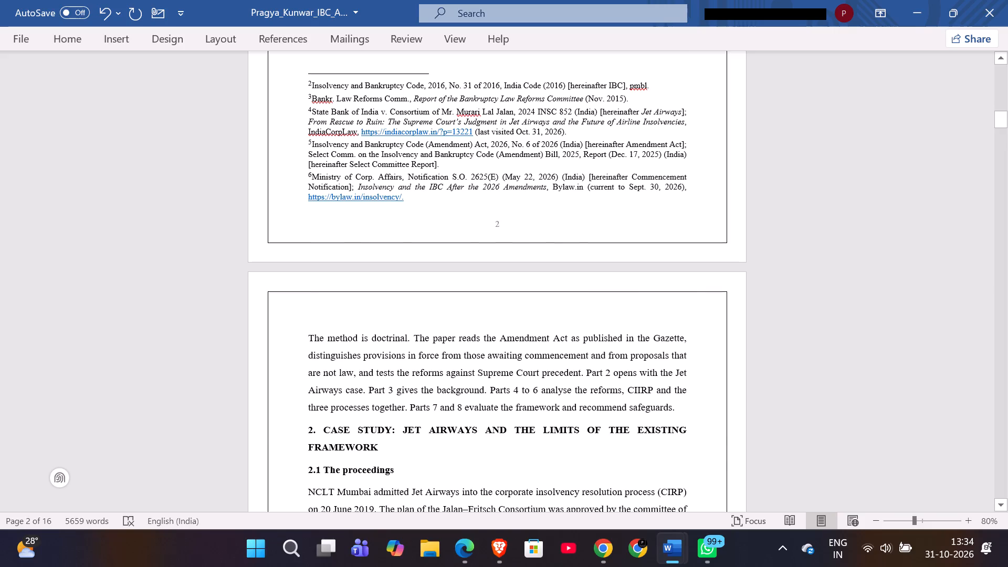
{"action": "scroll", "coordinate": [453, 163], "scroll_direction": "up", "scroll_amount": 11}
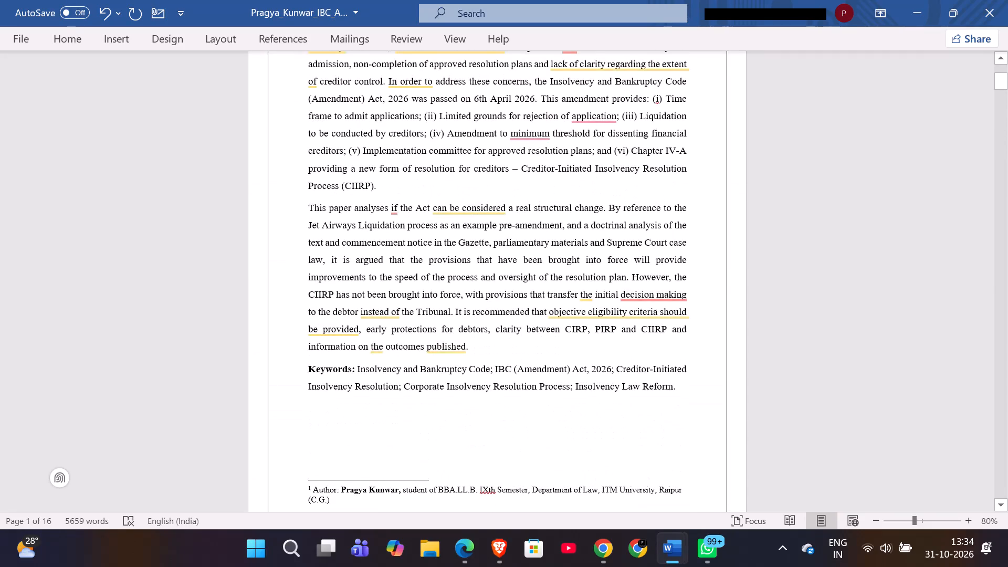
{"action": "scroll", "coordinate": [453, 163], "scroll_direction": "up", "scroll_amount": 7}
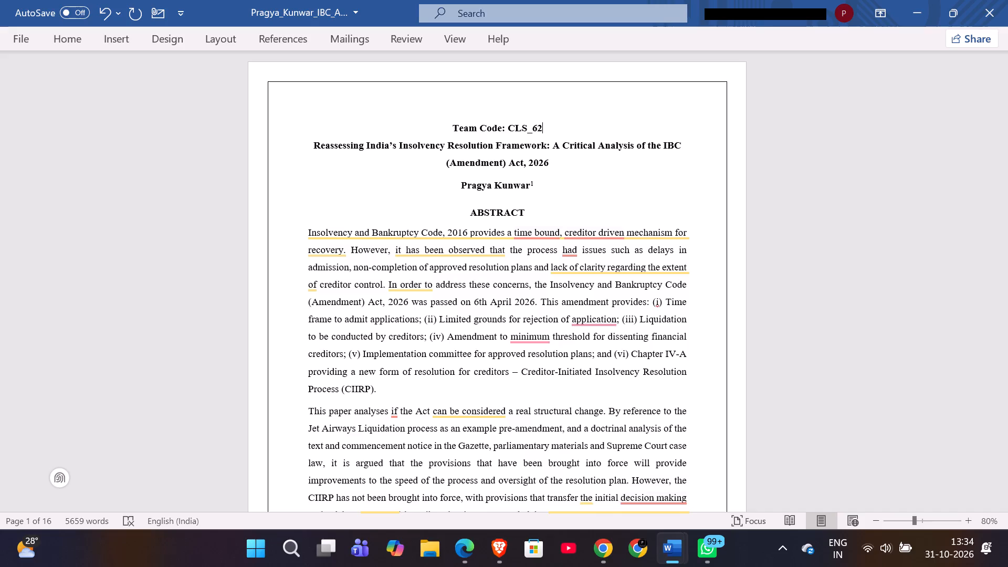
{"action": "scroll", "coordinate": [453, 163], "scroll_direction": "down", "scroll_amount": 4}
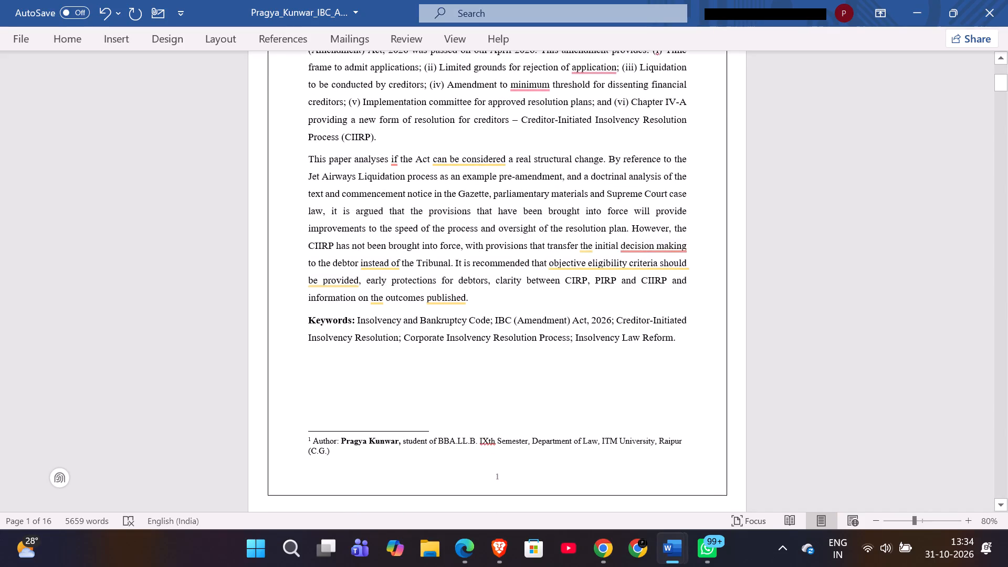
{"action": "left_click", "coordinate": [337, 451]}
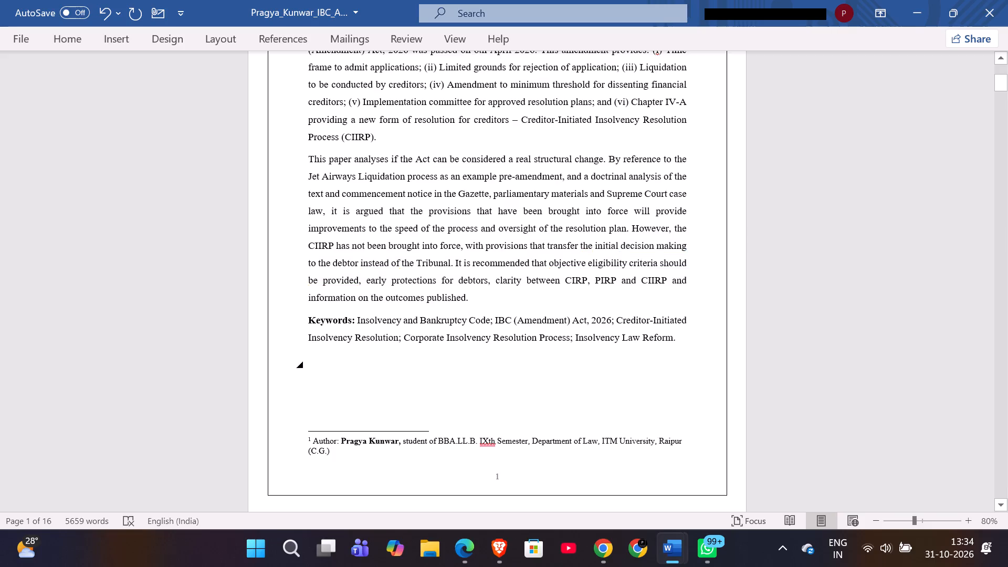
Replace the author's name under the title with "Author", keeping the footnote reference after it.
{"action": "scroll", "coordinate": [397, 344], "scroll_direction": "up", "scroll_amount": 6}
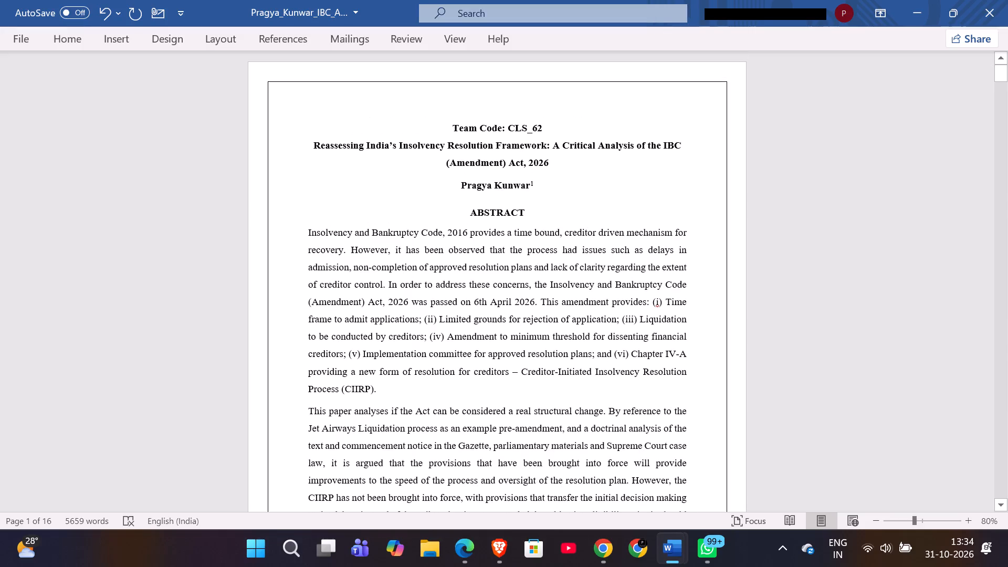
{"action": "left_click", "coordinate": [531, 184]}
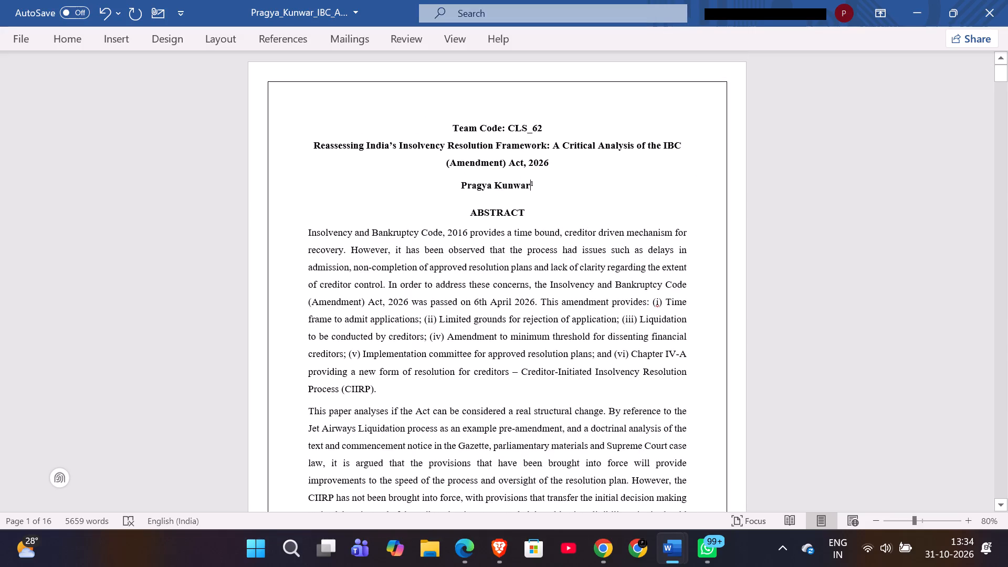
{"action": "key", "text": "BackSpace"}
{"action": "key", "text": "BackSpace"}
{"action": "key", "text": "BackSpace"}
{"action": "key", "text": "BackSpace"}
{"action": "key", "text": "BackSpace"}
{"action": "key", "text": "BackSpace"}
{"action": "key", "text": "BackSpace"}
{"action": "key", "text": "BackSpace"}
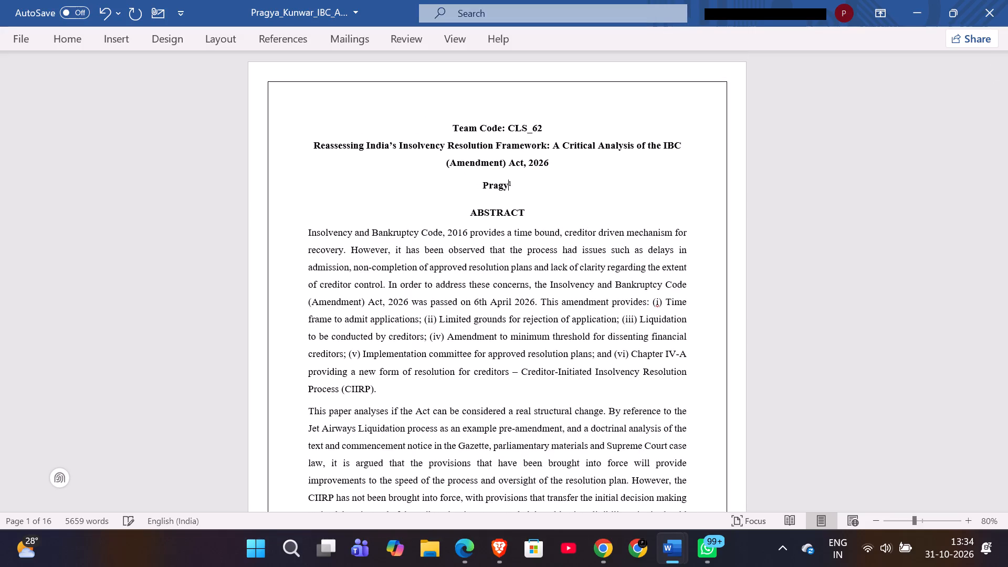
{"action": "key", "text": "BackSpace"}
{"action": "key", "text": "BackSpace"}
{"action": "key", "text": "BackSpace"}
{"action": "key", "text": "BackSpace"}
{"action": "key", "text": "BackSpace"}
{"action": "key", "text": "shift+a"}
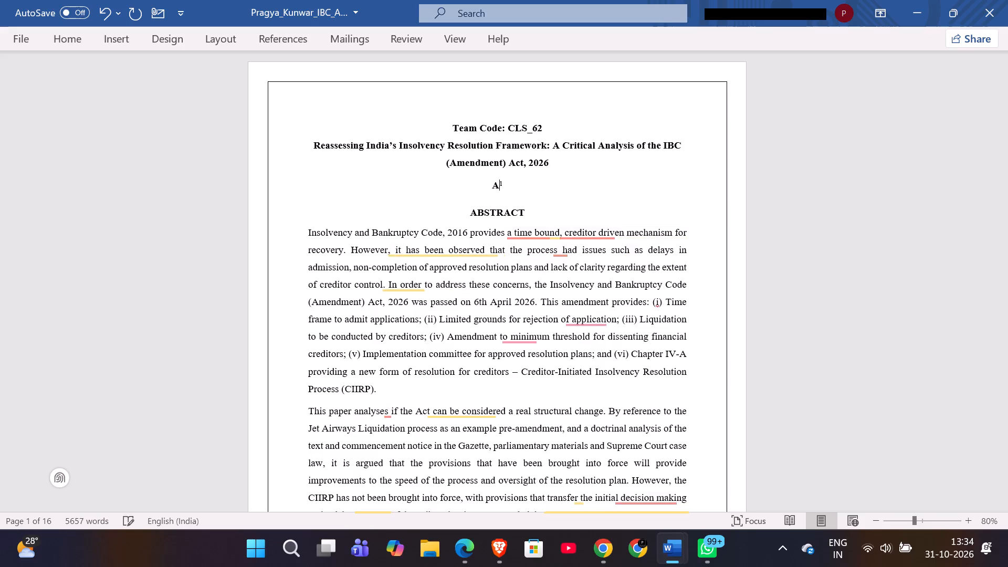
{"action": "type", "text": "uthor"}
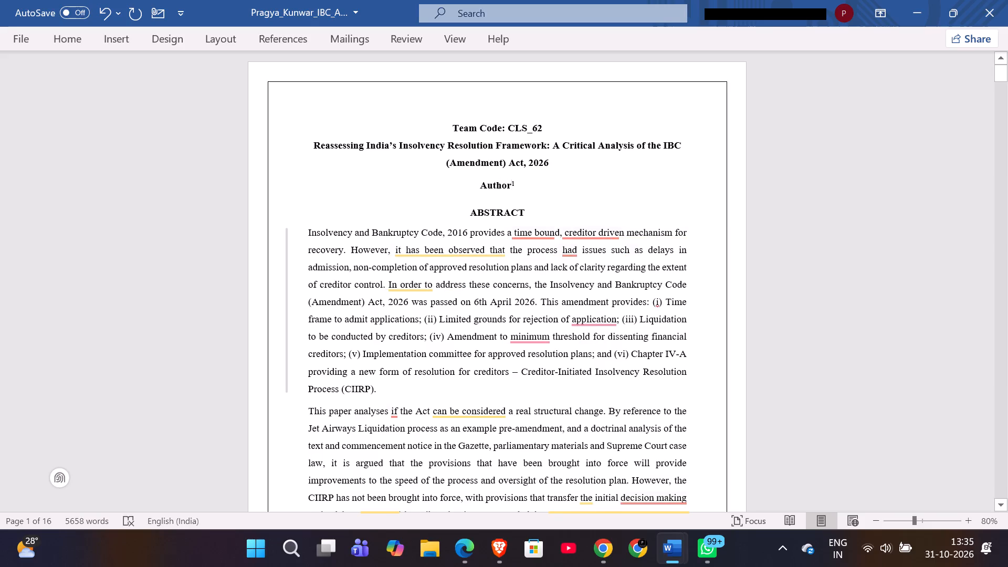
Add the label "email-" after "(C.G.)" at the end of the author footnote on page 1.
{"action": "scroll", "coordinate": [509, 267], "scroll_direction": "down", "scroll_amount": 1}
{"action": "scroll", "coordinate": [512, 197], "scroll_direction": "down", "scroll_amount": 1}
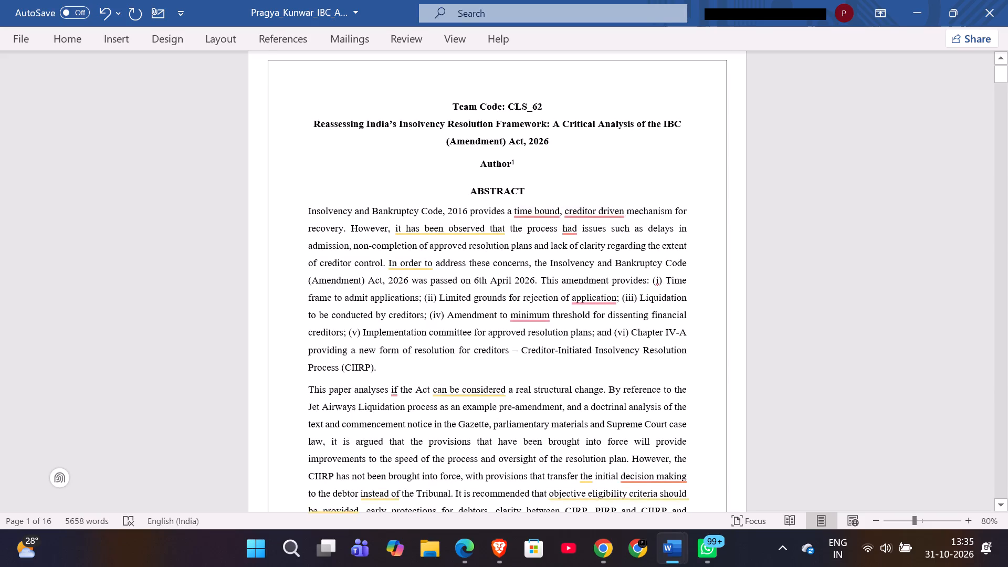
{"action": "scroll", "coordinate": [512, 197], "scroll_direction": "down", "scroll_amount": 7}
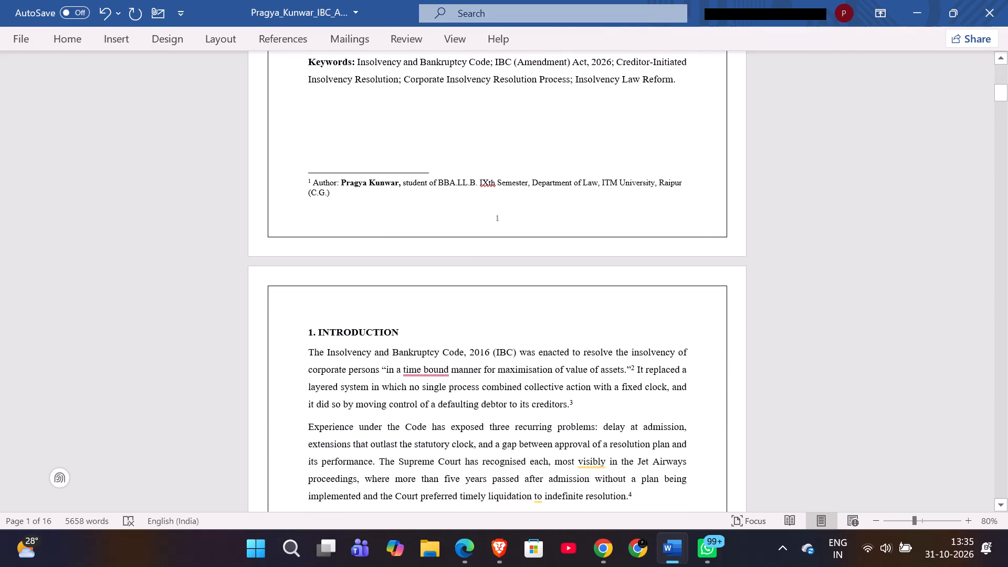
{"action": "left_click", "coordinate": [339, 194]}
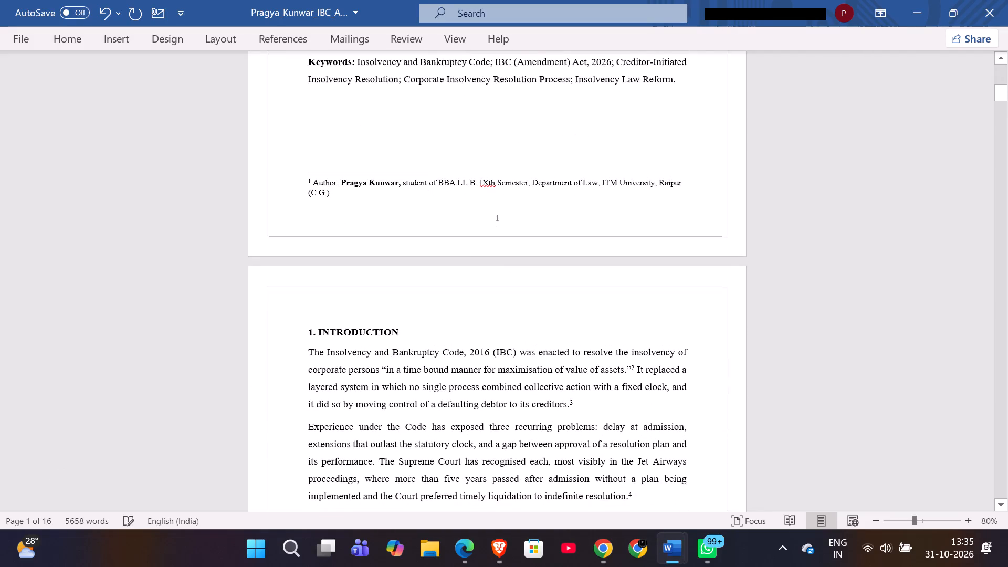
{"action": "scroll", "coordinate": [339, 194], "scroll_direction": "up", "scroll_amount": 7}
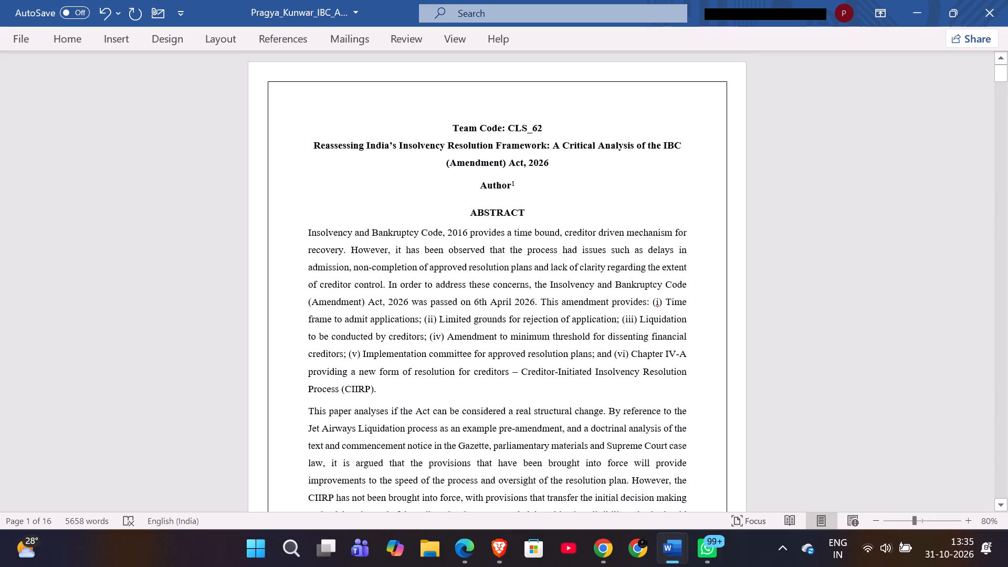
{"action": "scroll", "coordinate": [339, 194], "scroll_direction": "down", "scroll_amount": 6}
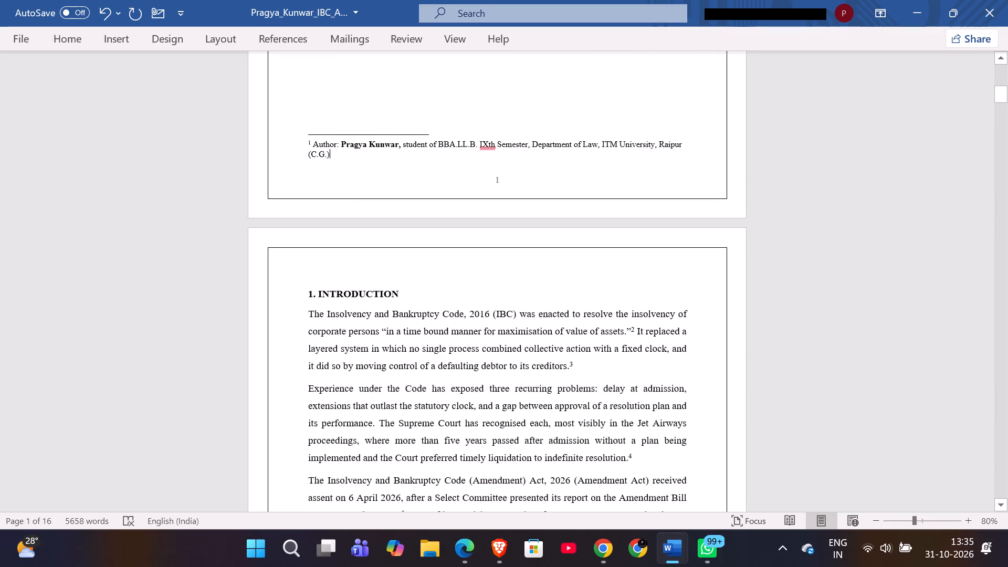
{"action": "key", "text": "space"}
{"action": "key", "text": "BackSpace"}
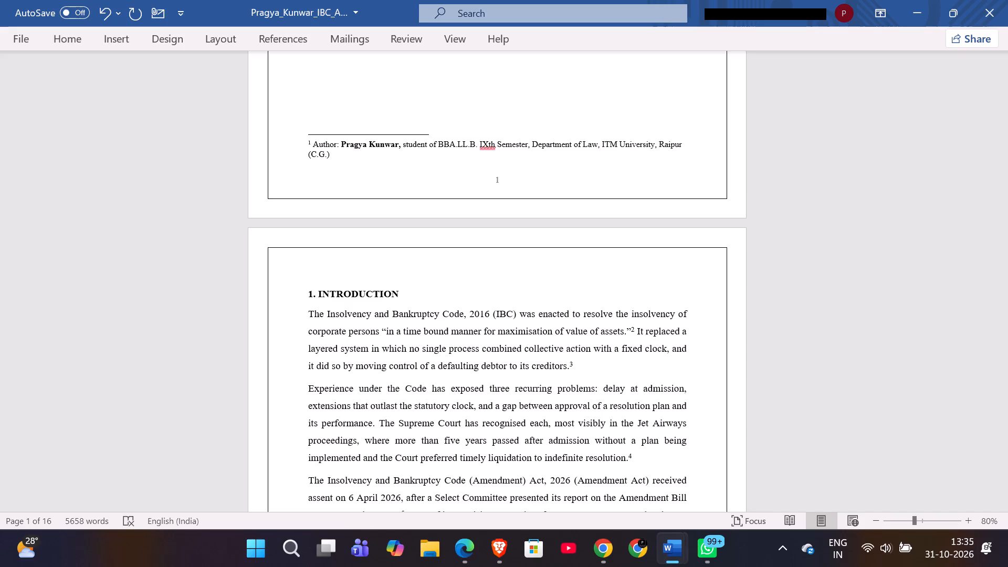
{"action": "key", "text": "space"}
{"action": "type", "text": "emai"}
{"action": "key", "text": "l"}
{"action": "key", "text": "minus"}
{"action": "key", "text": "space"}
{"action": "key", "text": "BackSpace"}
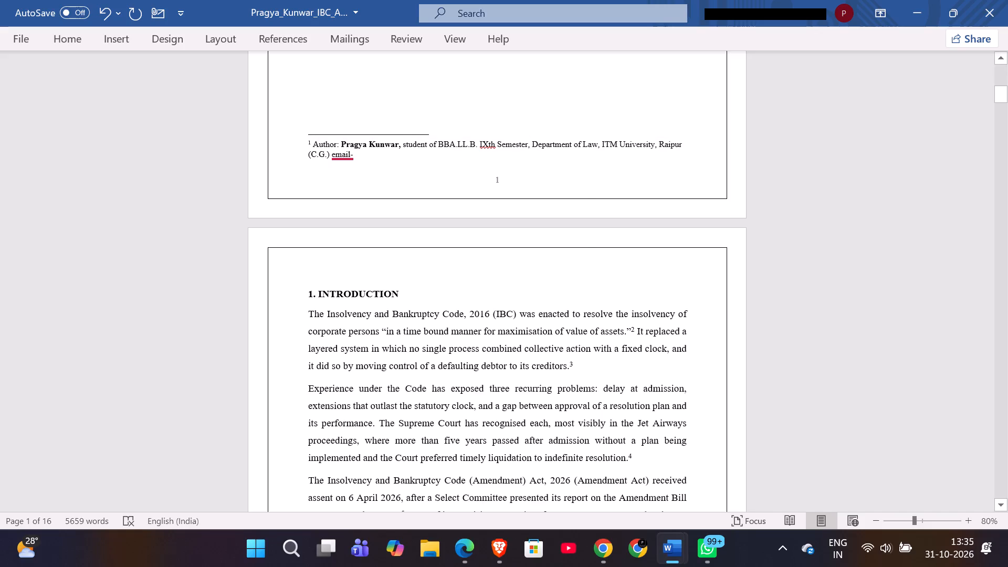
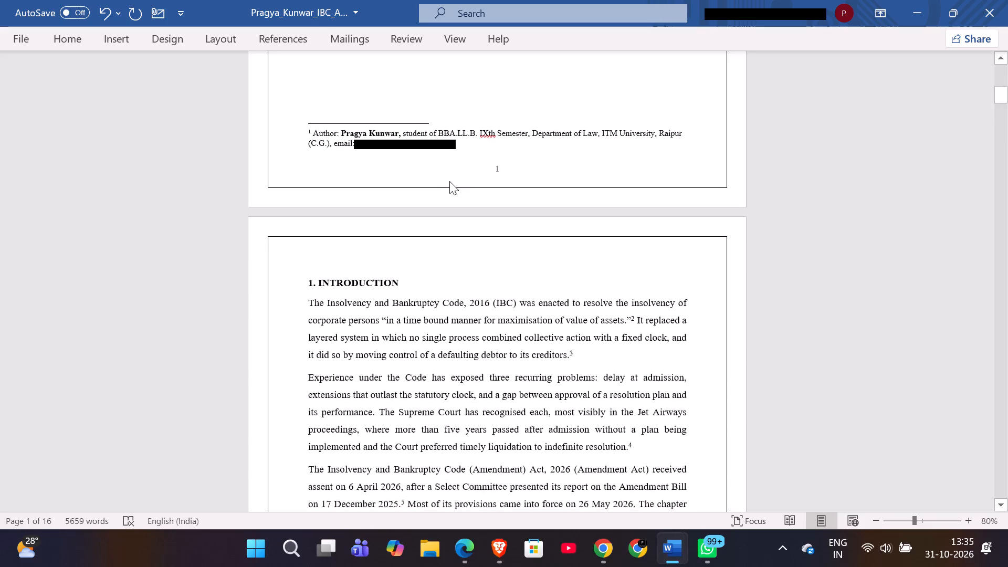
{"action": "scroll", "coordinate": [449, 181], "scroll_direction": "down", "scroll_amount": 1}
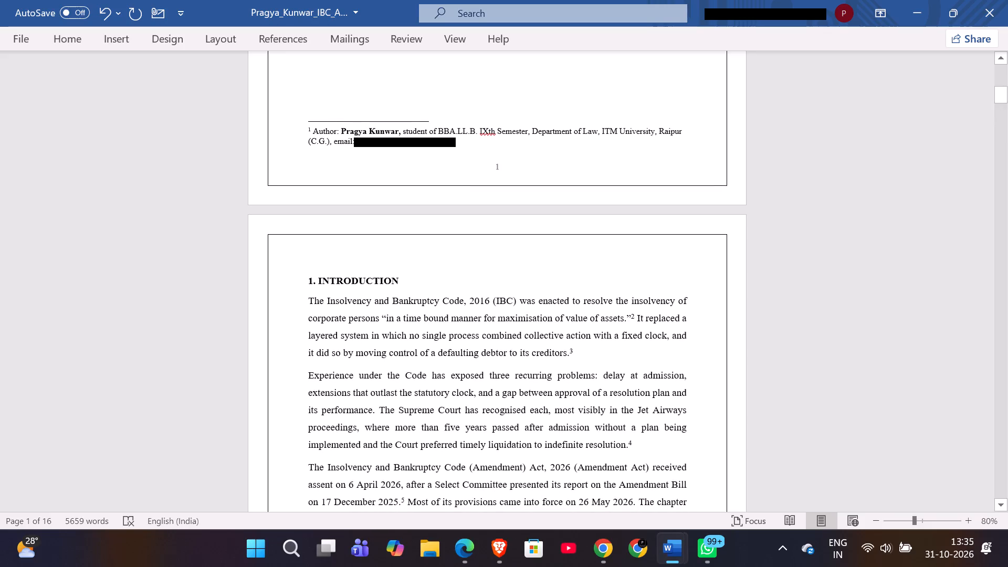
Review page 1 of the paper, checking the team code, title, author line, abstract, keywords and author footnote.
{"action": "scroll", "coordinate": [423, 219], "scroll_direction": "up", "scroll_amount": 7}
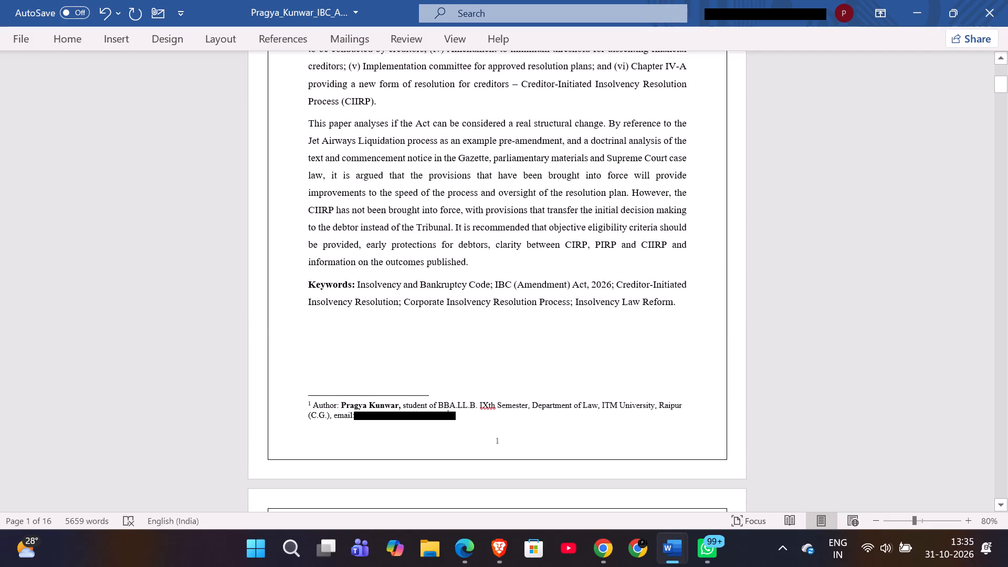
{"action": "scroll", "coordinate": [423, 219], "scroll_direction": "up", "scroll_amount": 7}
{"action": "scroll", "coordinate": [423, 219], "scroll_direction": "down", "scroll_amount": 1}
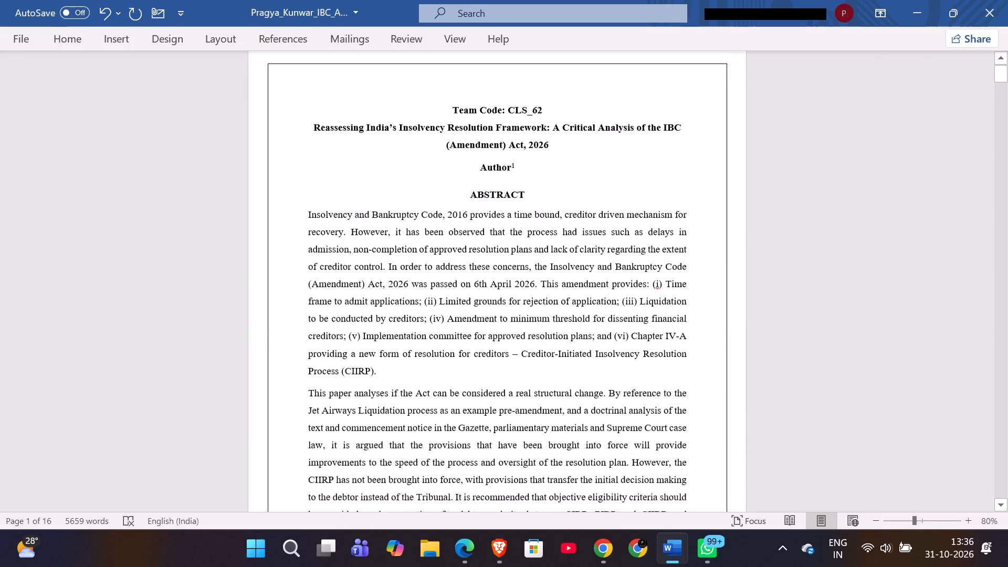
{"action": "scroll", "coordinate": [423, 219], "scroll_direction": "down", "scroll_amount": 3}
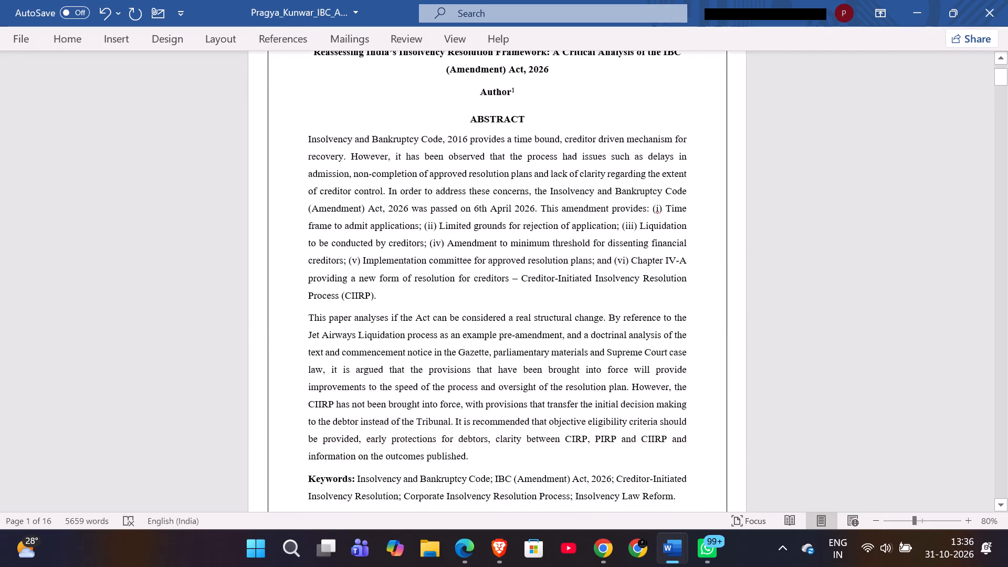
{"action": "scroll", "coordinate": [423, 219], "scroll_direction": "down", "scroll_amount": 7}
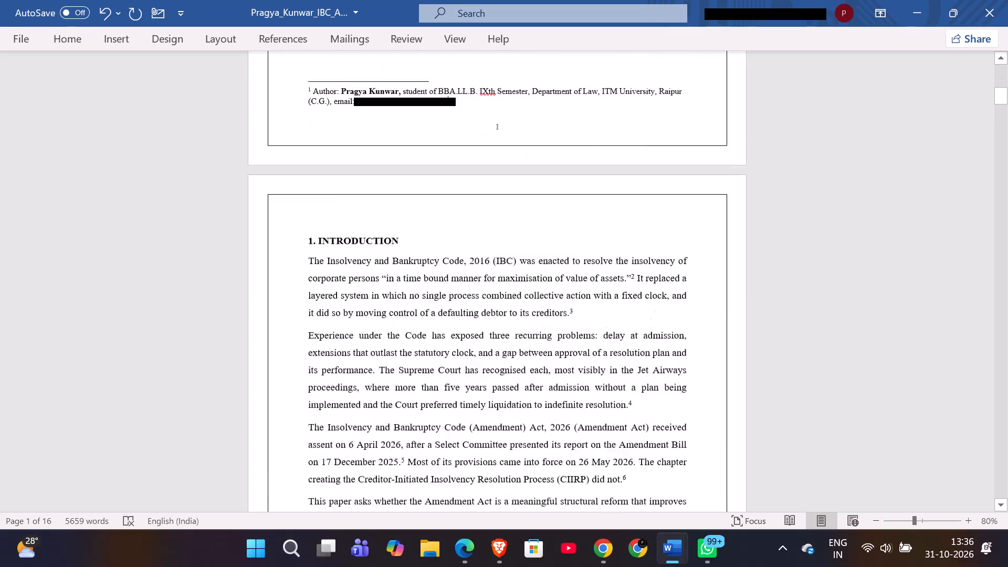
Check the body text, section headings and footnotes on pages 2 to 4, from the introduction to section 3.
{"action": "scroll", "coordinate": [423, 219], "scroll_direction": "down", "scroll_amount": 6}
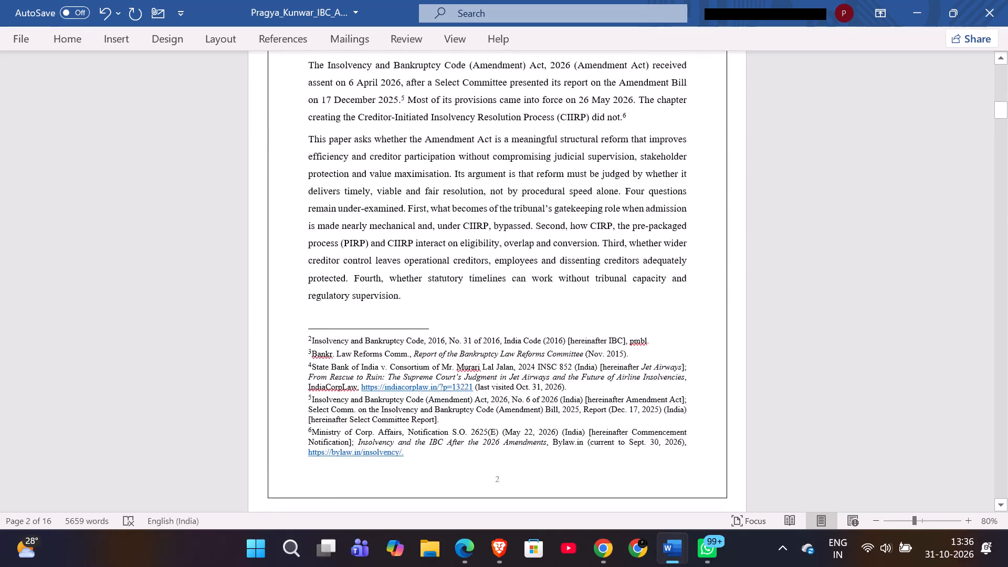
{"action": "scroll", "coordinate": [423, 219], "scroll_direction": "down", "scroll_amount": 3}
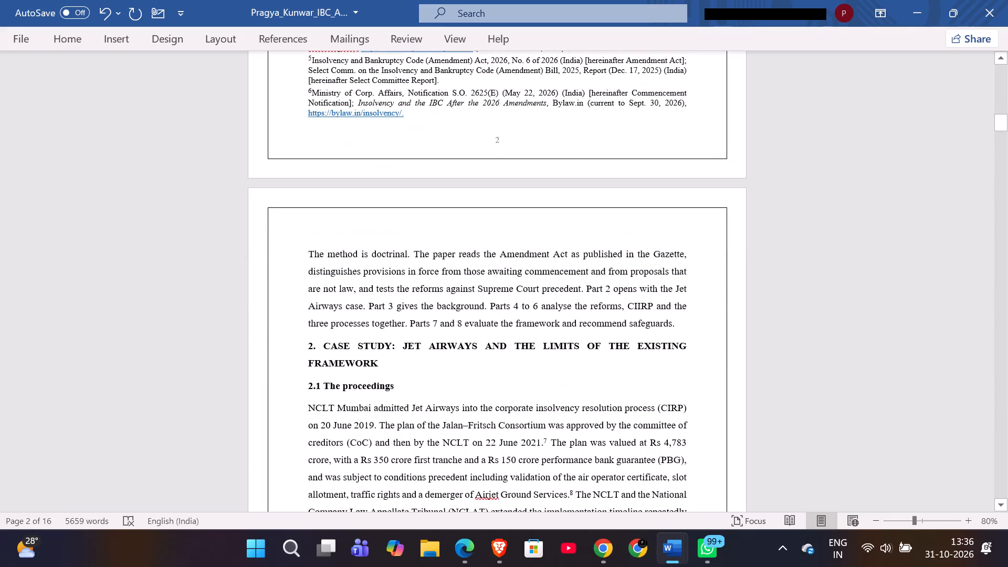
{"action": "scroll", "coordinate": [423, 219], "scroll_direction": "down", "scroll_amount": 3}
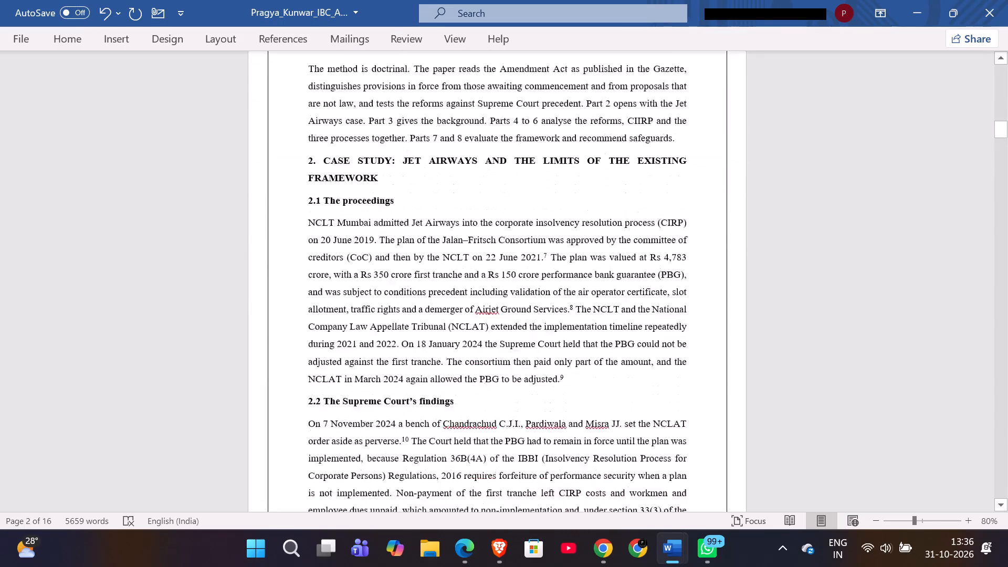
{"action": "scroll", "coordinate": [423, 219], "scroll_direction": "down", "scroll_amount": 6}
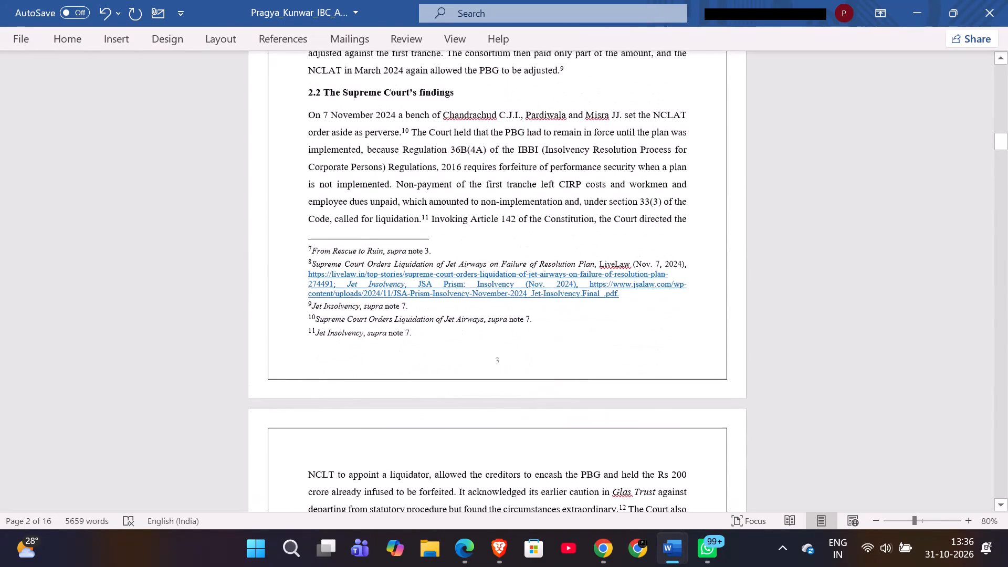
{"action": "scroll", "coordinate": [423, 219], "scroll_direction": "down", "scroll_amount": 4}
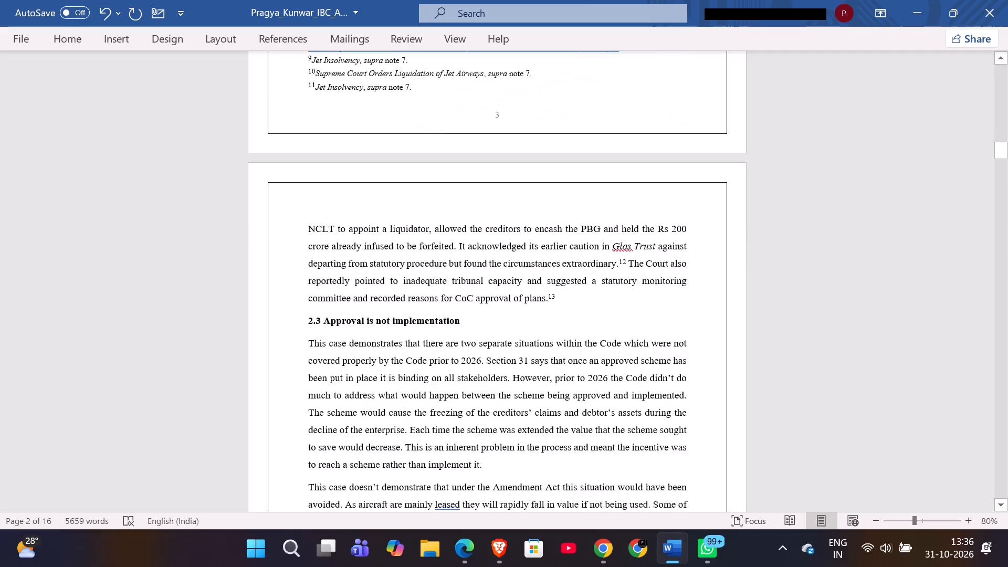
{"action": "scroll", "coordinate": [423, 219], "scroll_direction": "down", "scroll_amount": 5}
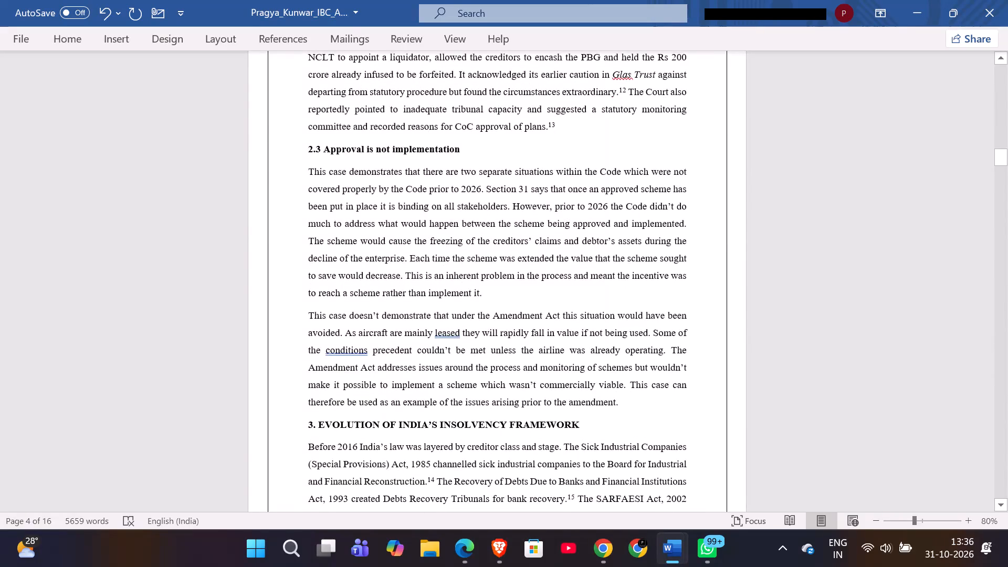
{"action": "scroll", "coordinate": [423, 219], "scroll_direction": "up", "scroll_amount": 5}
{"action": "scroll", "coordinate": [423, 219], "scroll_direction": "down", "scroll_amount": 3}
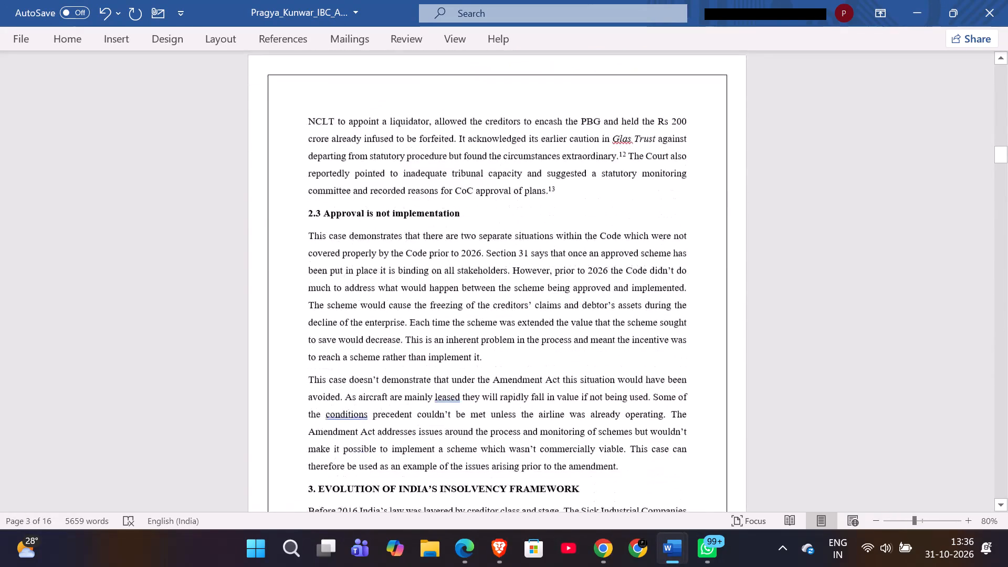
{"action": "scroll", "coordinate": [423, 219], "scroll_direction": "down", "scroll_amount": 6}
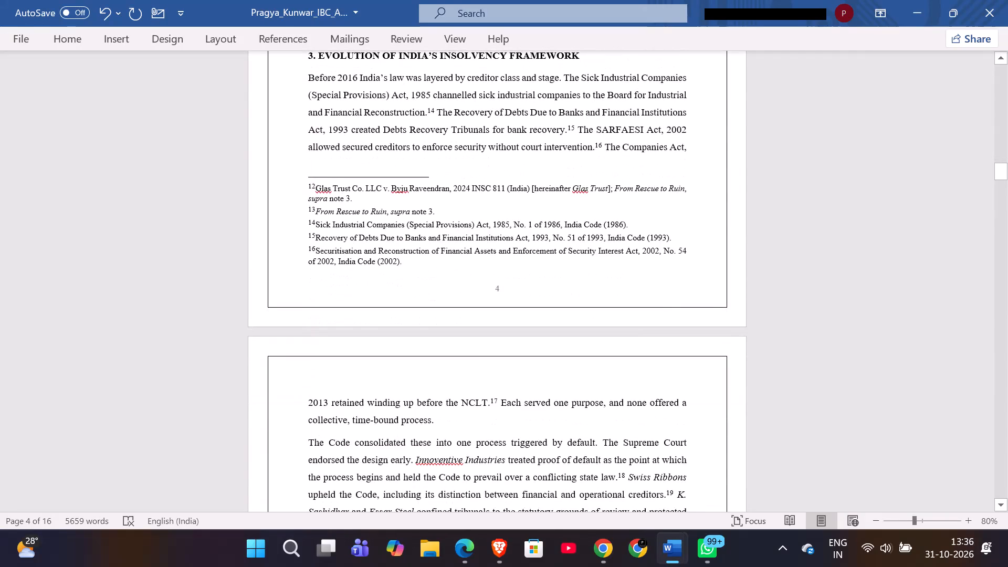
Set all the footnotes at the bottom of page 4, notes 12 to 16, to font size 10.
{"action": "scroll", "coordinate": [423, 219], "scroll_direction": "up", "scroll_amount": 1}
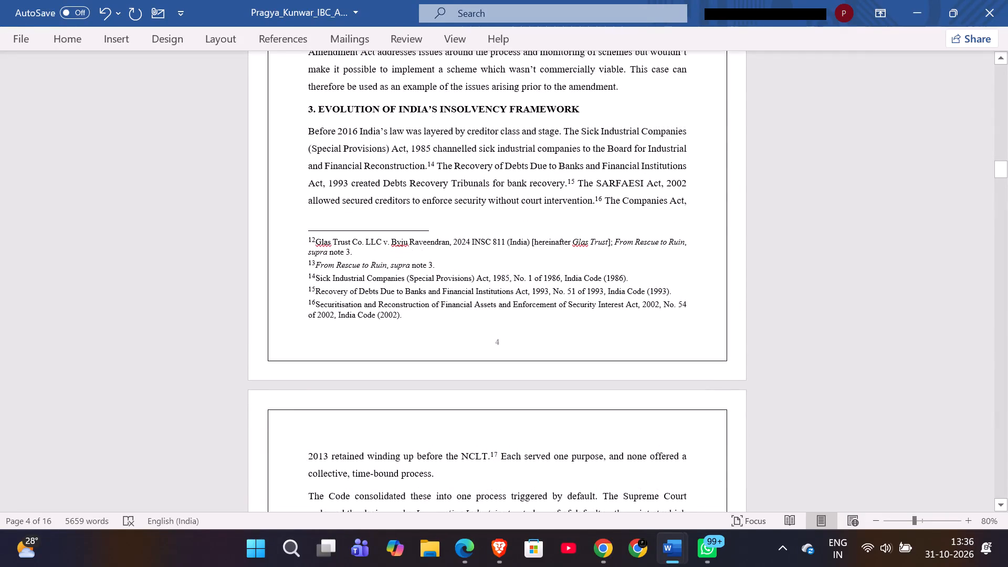
{"action": "left_click_drag", "start_coordinate": [409, 317], "coordinate": [337, 253]}
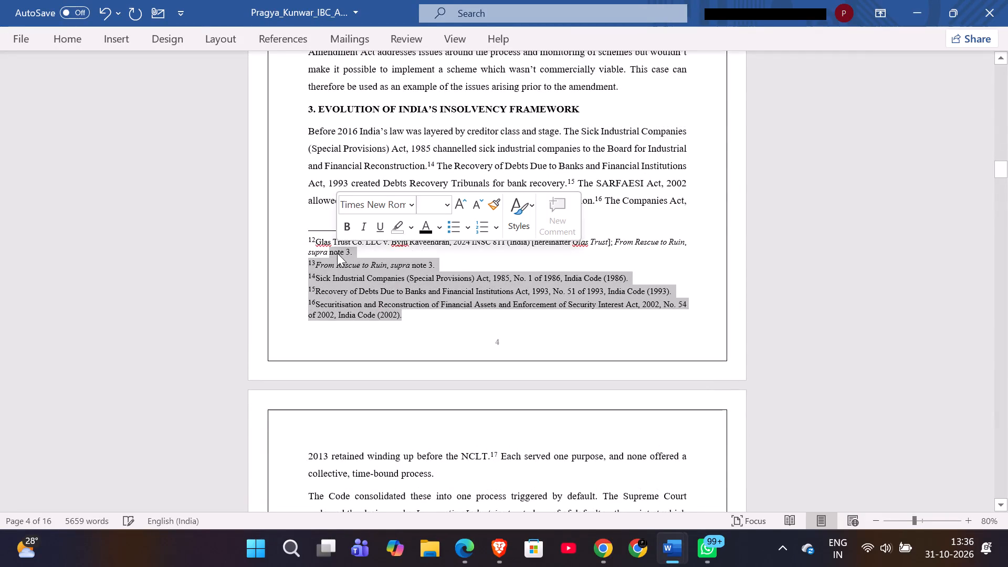
{"action": "left_click", "coordinate": [446, 205]}
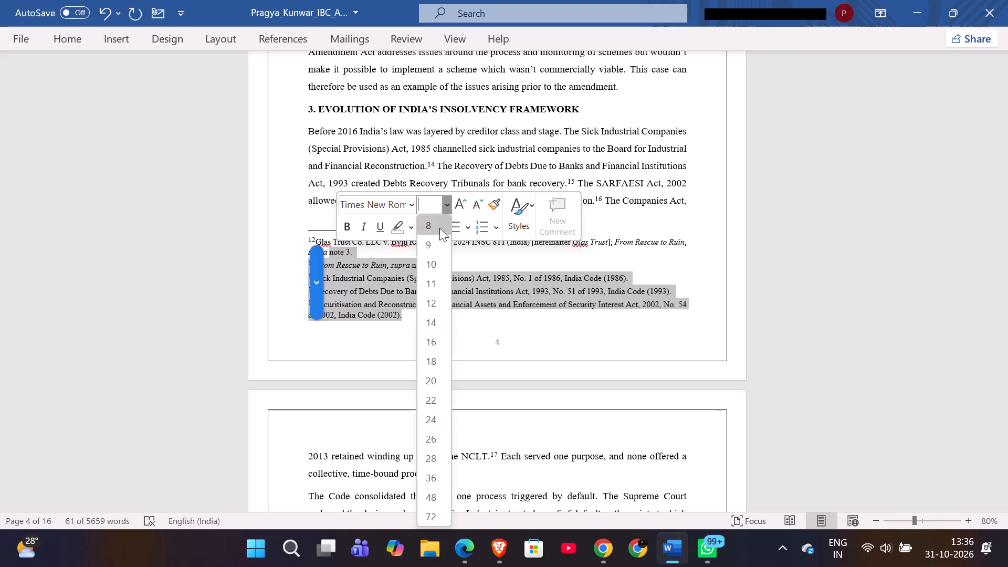
{"action": "left_click", "coordinate": [431, 263]}
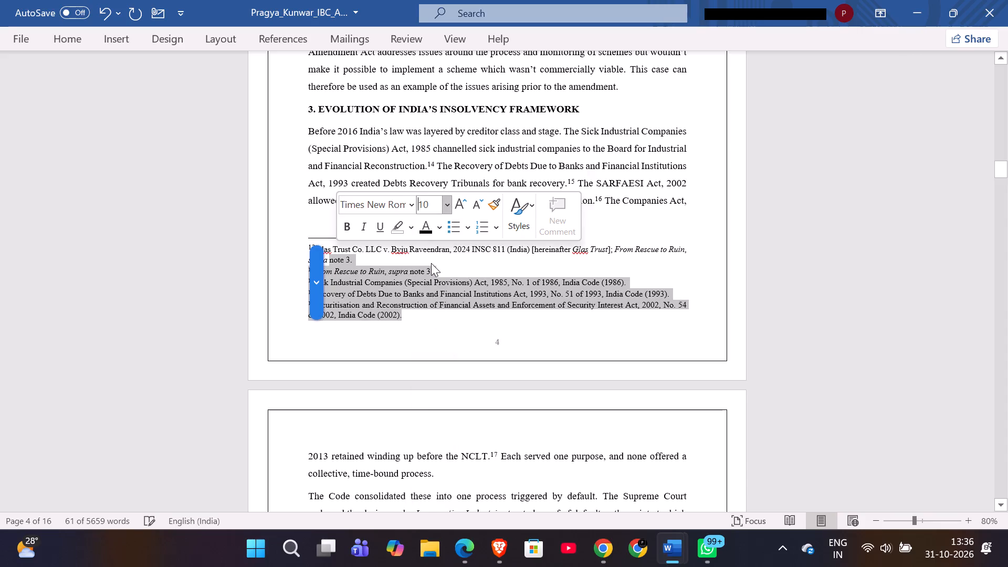
{"action": "left_click", "coordinate": [407, 317]}
{"action": "left_click_drag", "start_coordinate": [407, 317], "coordinate": [313, 249]}
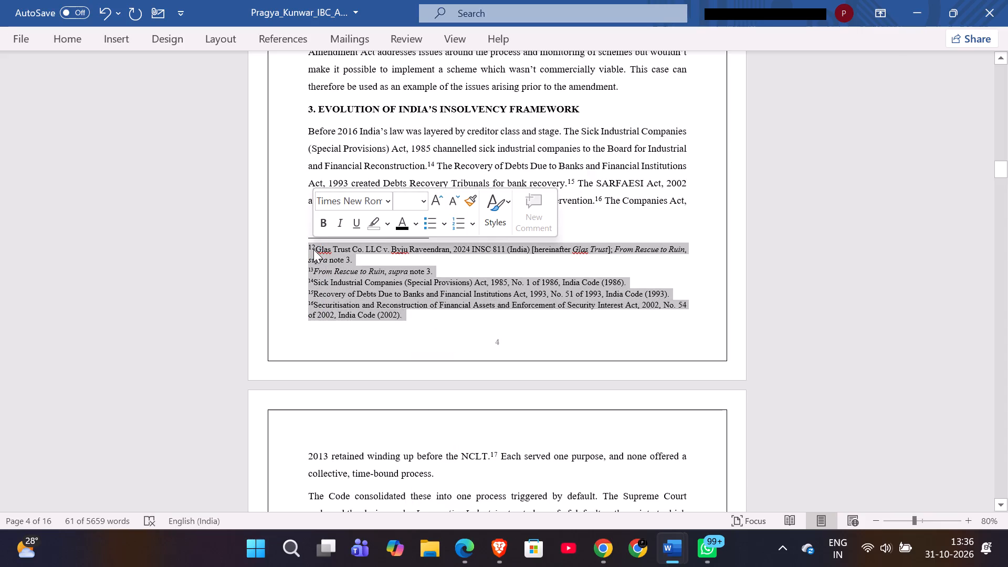
{"action": "left_click", "coordinate": [425, 203]}
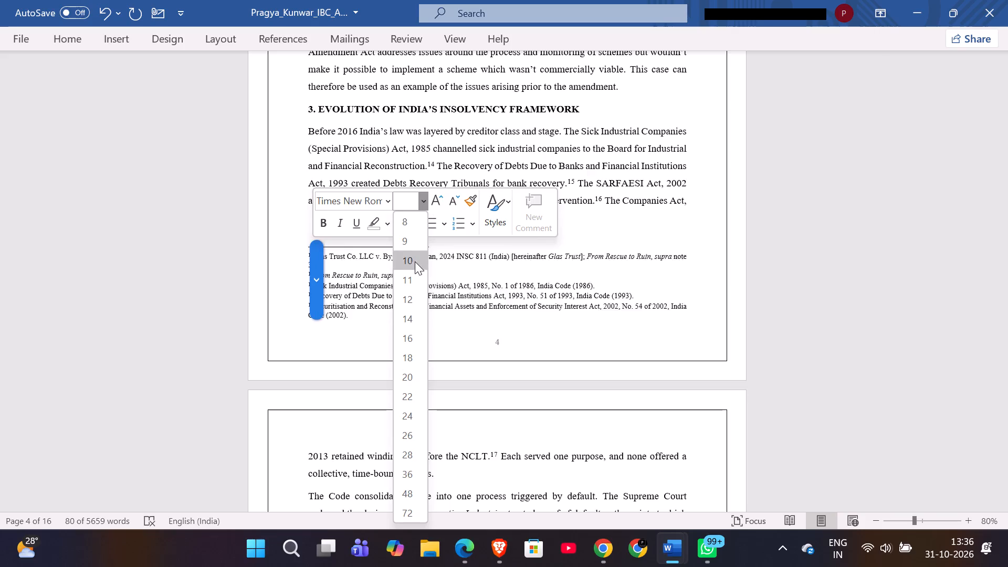
{"action": "left_click", "coordinate": [415, 262]}
Insert an empty paragraph after footnote reference 24 at the end of section 4.1, moving the heading "4.2 Admission" to page 6.
{"action": "scroll", "coordinate": [444, 316], "scroll_direction": "down", "scroll_amount": 3}
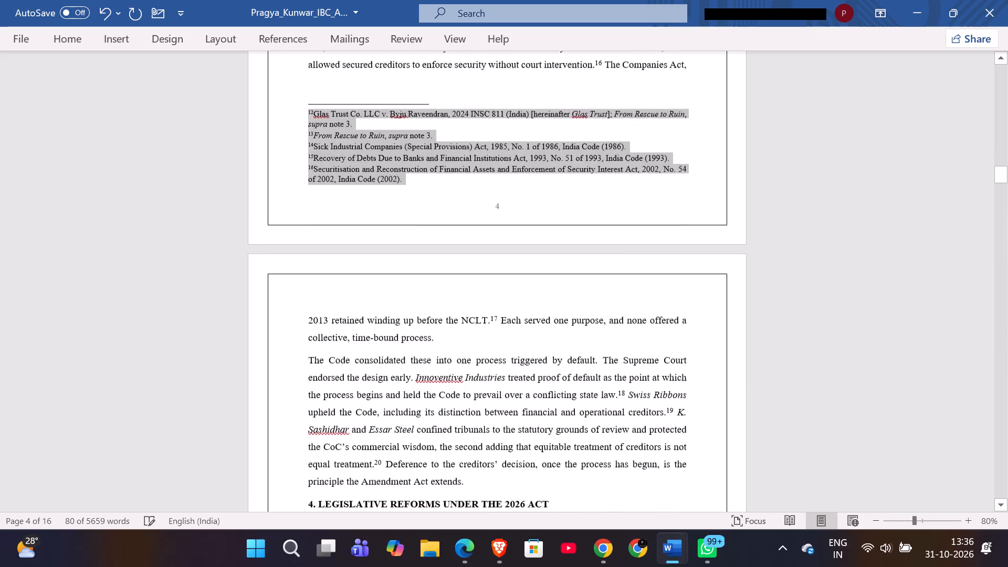
{"action": "scroll", "coordinate": [444, 316], "scroll_direction": "down", "scroll_amount": 5}
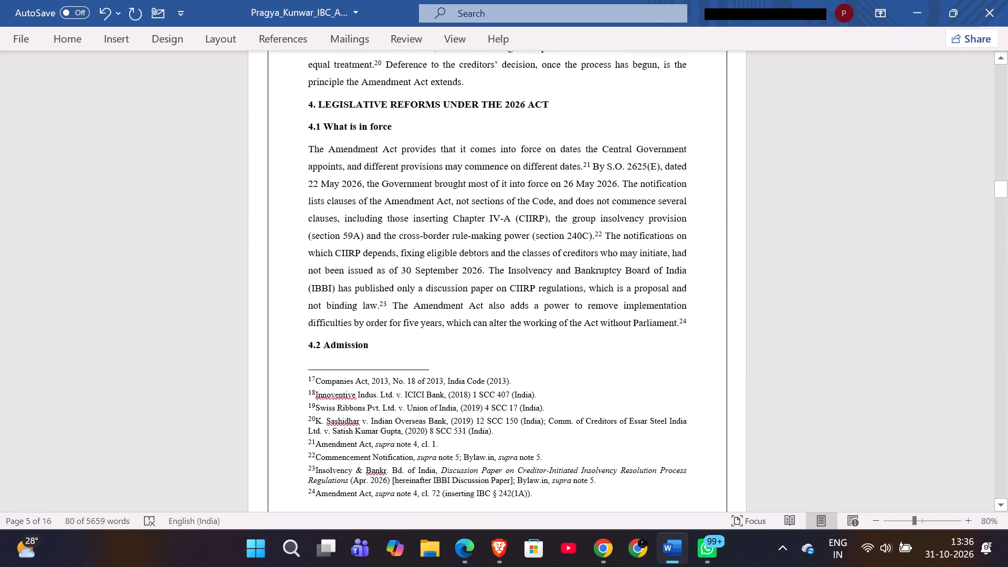
{"action": "left_click_drag", "start_coordinate": [471, 303], "coordinate": [346, 241]}
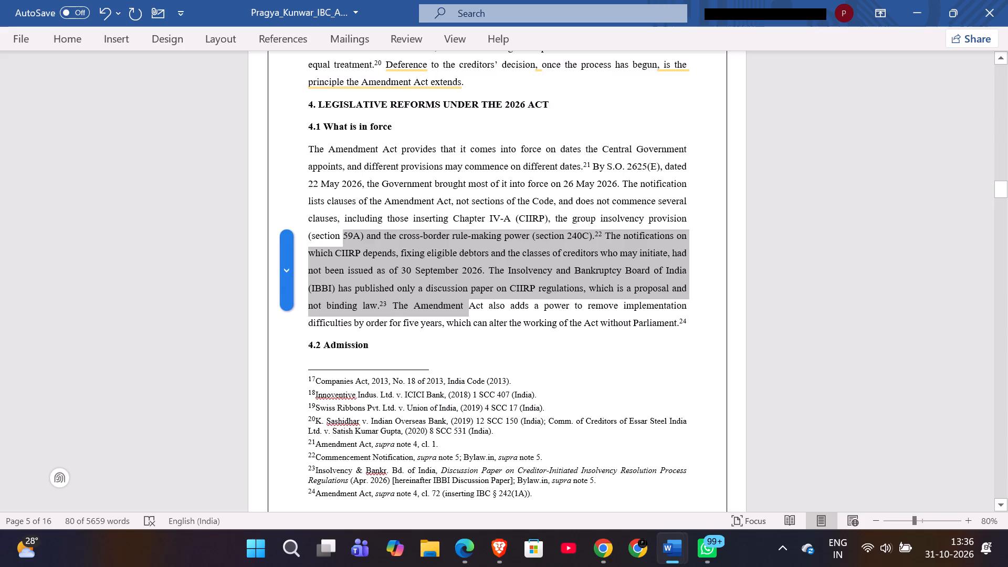
{"action": "left_click", "coordinate": [689, 323]}
{"action": "key", "text": "Return"}
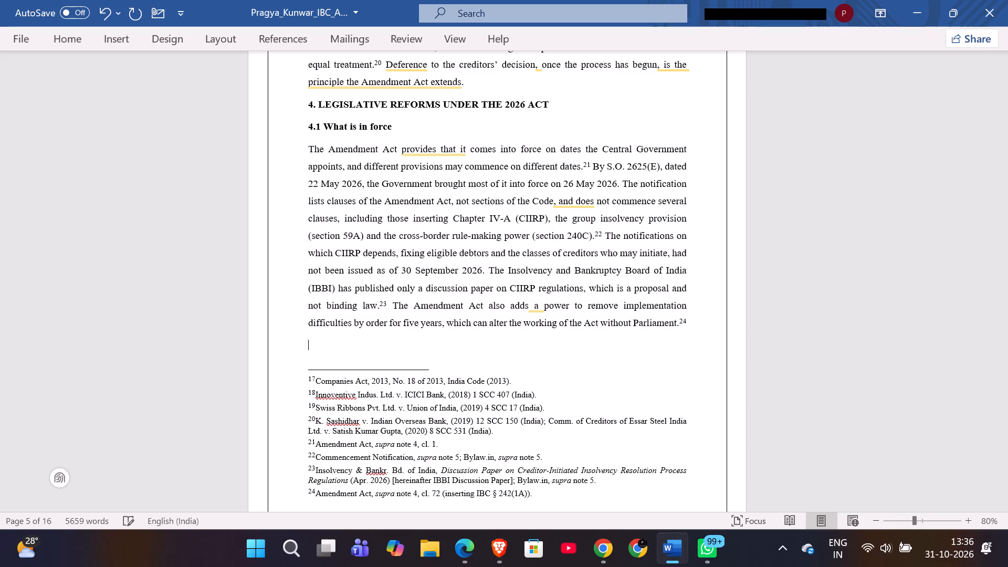
Check the layout, headings and footnotes of sections 4.2 to 4.7 on pages 6 and 7, up to the start of section 5.
{"action": "scroll", "coordinate": [689, 323], "scroll_direction": "down", "scroll_amount": 5}
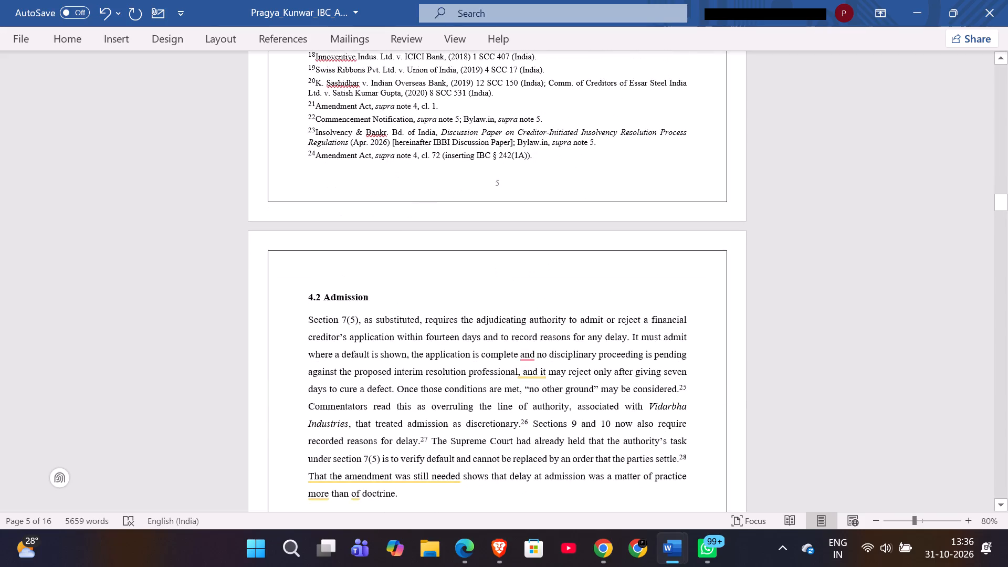
{"action": "scroll", "coordinate": [689, 323], "scroll_direction": "down", "scroll_amount": 8}
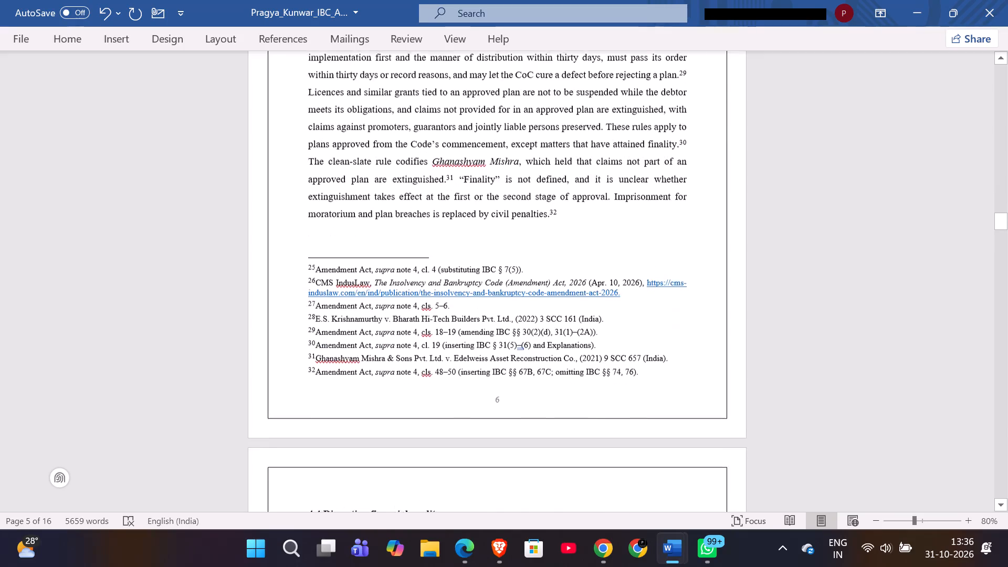
{"action": "scroll", "coordinate": [689, 323], "scroll_direction": "down", "scroll_amount": 5}
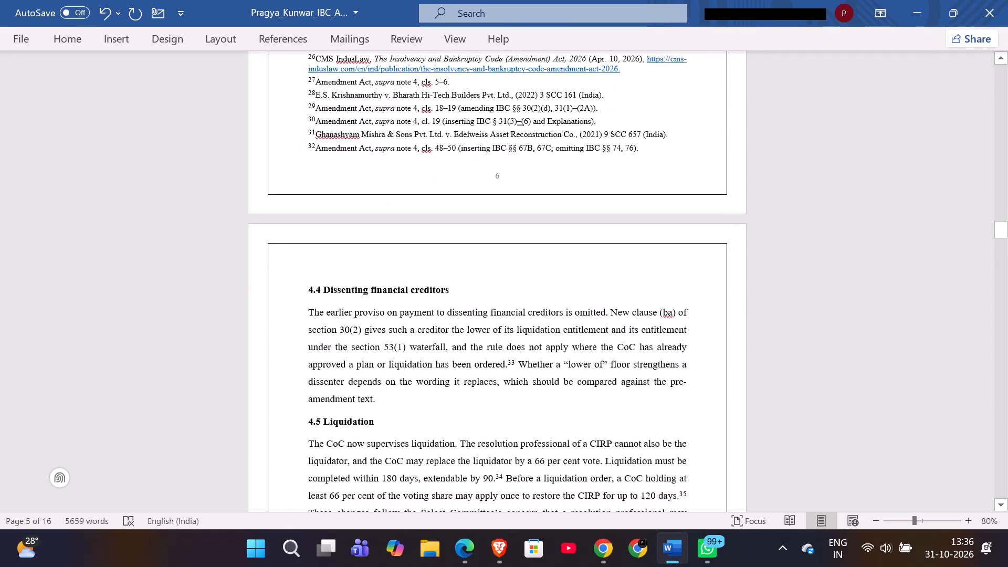
{"action": "scroll", "coordinate": [689, 323], "scroll_direction": "down", "scroll_amount": 6}
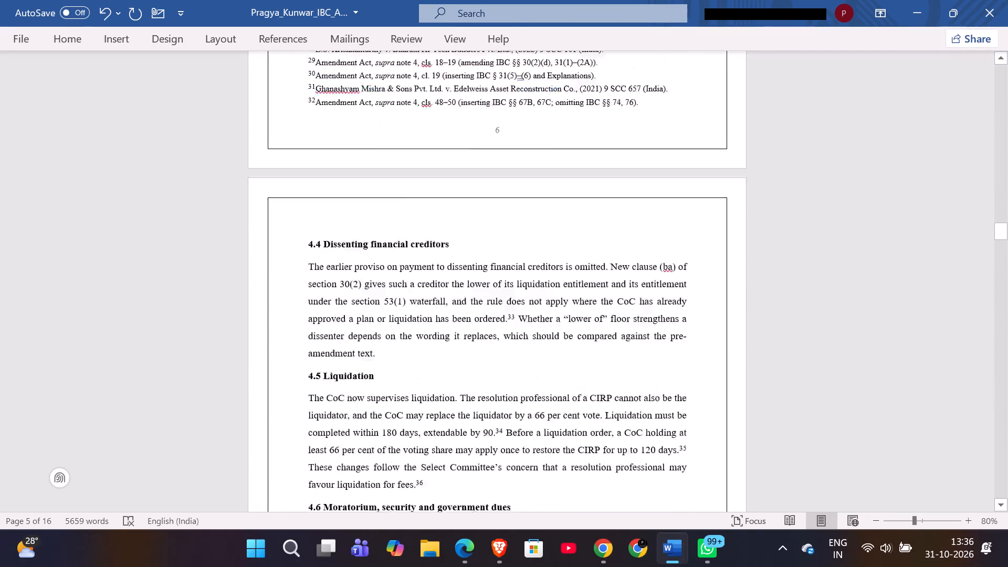
{"action": "scroll", "coordinate": [689, 323], "scroll_direction": "down", "scroll_amount": 5}
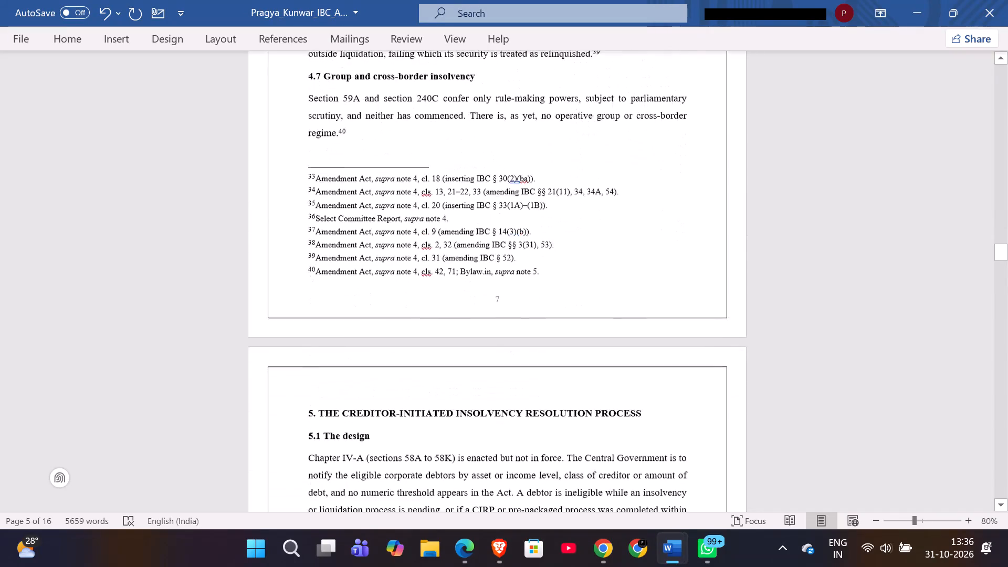
{"action": "scroll", "coordinate": [689, 323], "scroll_direction": "down", "scroll_amount": 4}
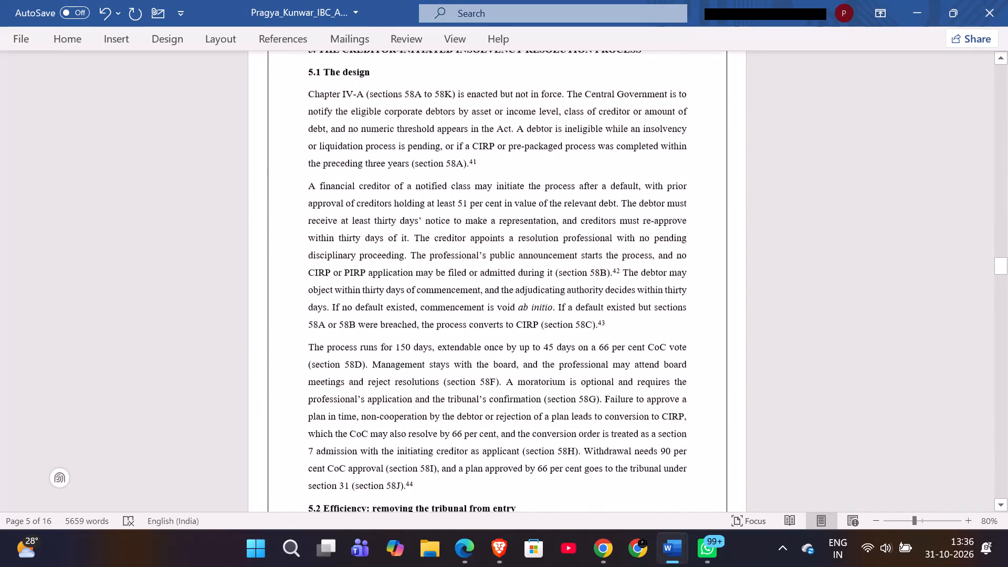
Capitalise the last word of the section 5.1 heading so it reads "5.1 The Design".
{"action": "scroll", "coordinate": [689, 323], "scroll_direction": "down", "scroll_amount": 1}
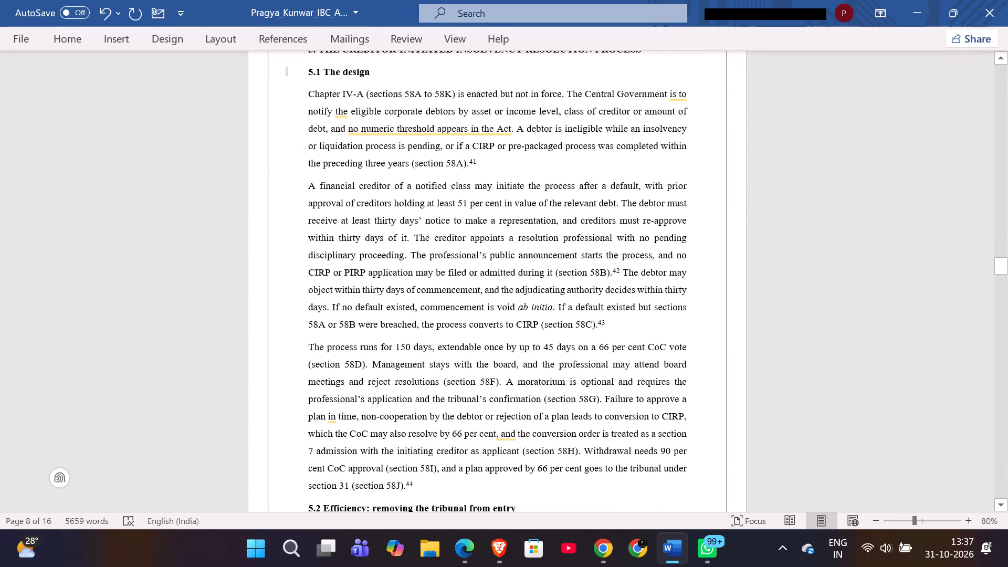
{"action": "left_click", "coordinate": [345, 74]}
{"action": "key", "text": "Right"}
{"action": "key", "text": "BackSpace"}
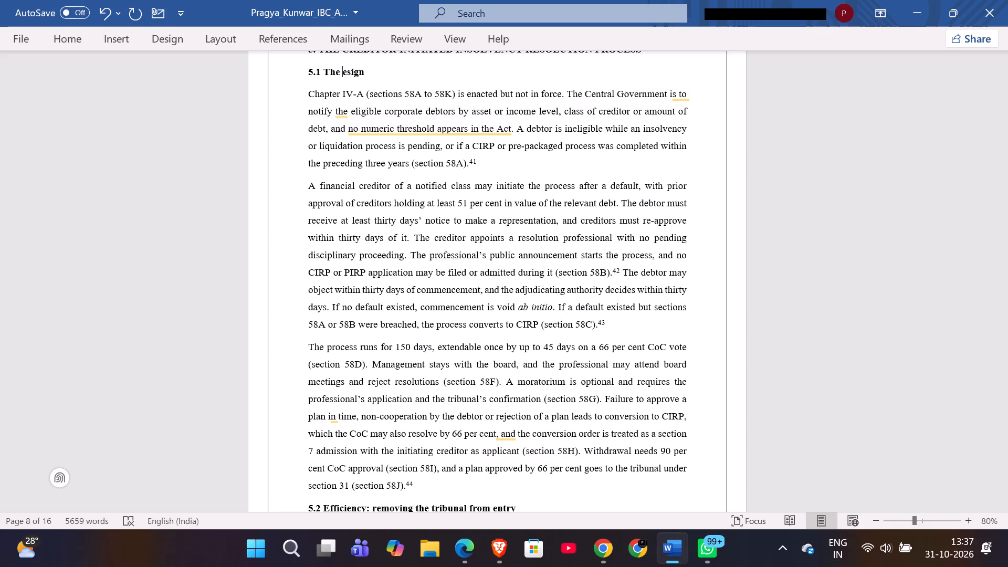
{"action": "key", "text": "shift+d"}
Check the layout, headings and footnotes of sections 5.1 to 5.5 and section 6 on pages 8 to 10.
{"action": "scroll", "coordinate": [345, 74], "scroll_direction": "down", "scroll_amount": 1}
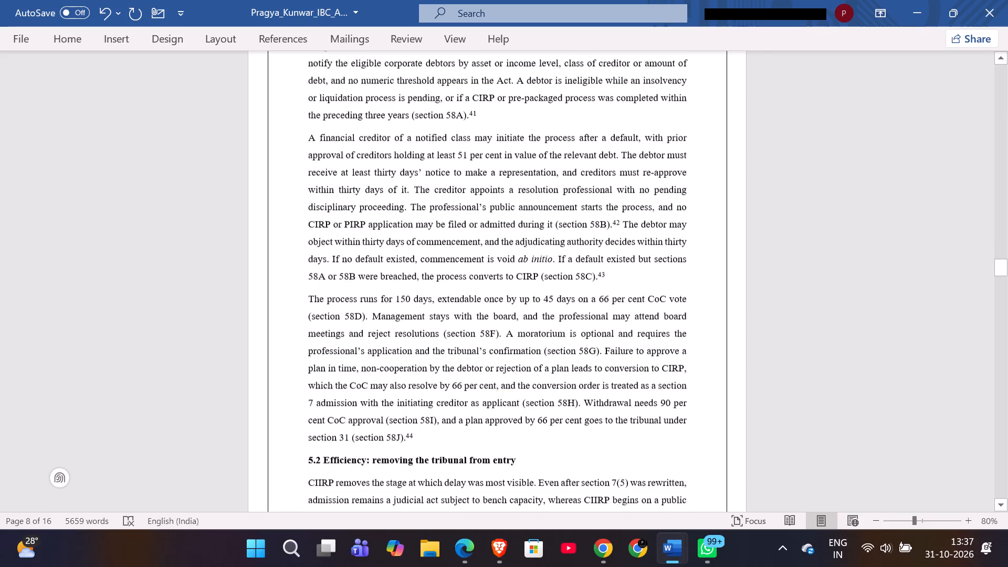
{"action": "scroll", "coordinate": [345, 74], "scroll_direction": "down", "scroll_amount": 6}
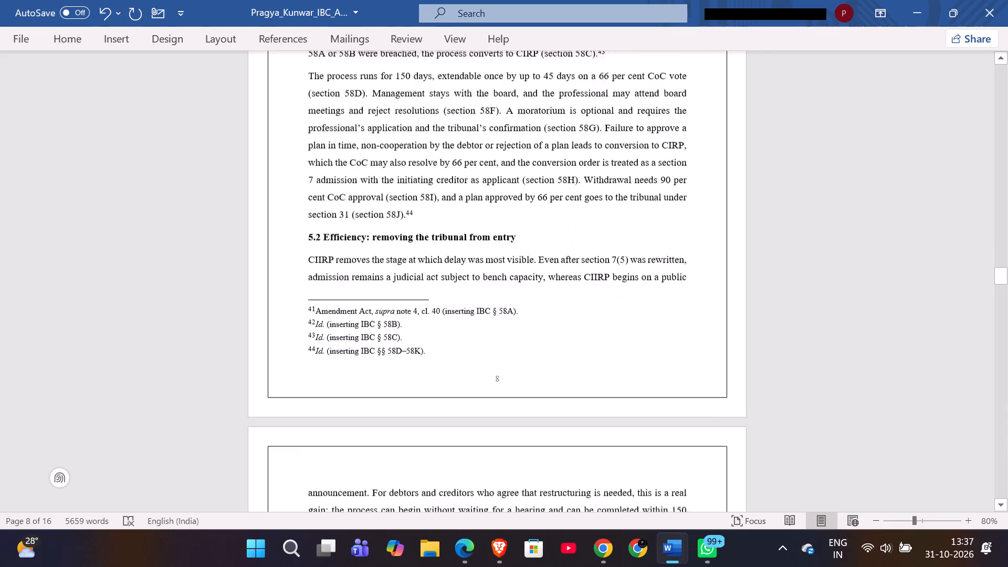
{"action": "scroll", "coordinate": [345, 74], "scroll_direction": "down", "scroll_amount": 5}
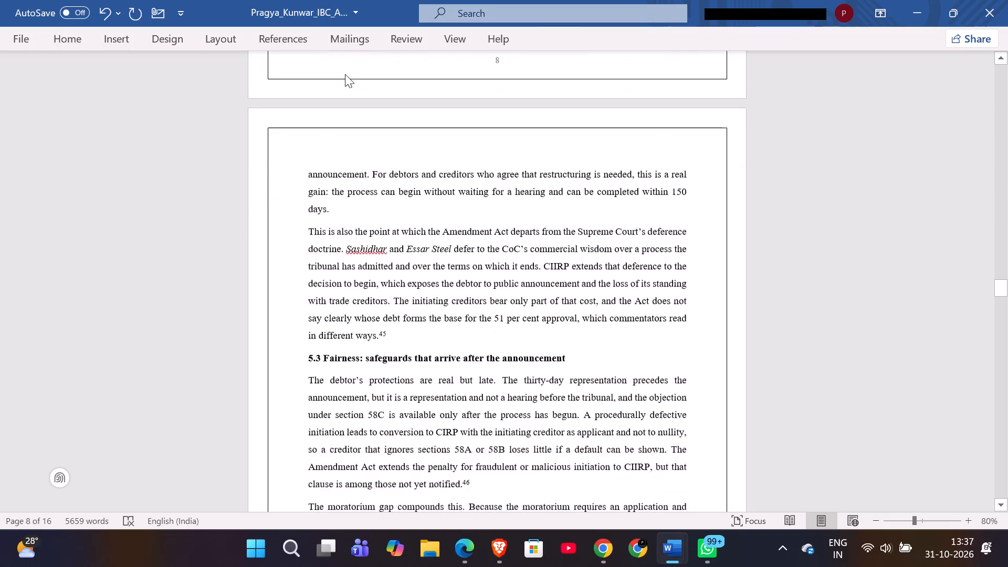
{"action": "scroll", "coordinate": [345, 74], "scroll_direction": "down", "scroll_amount": 6}
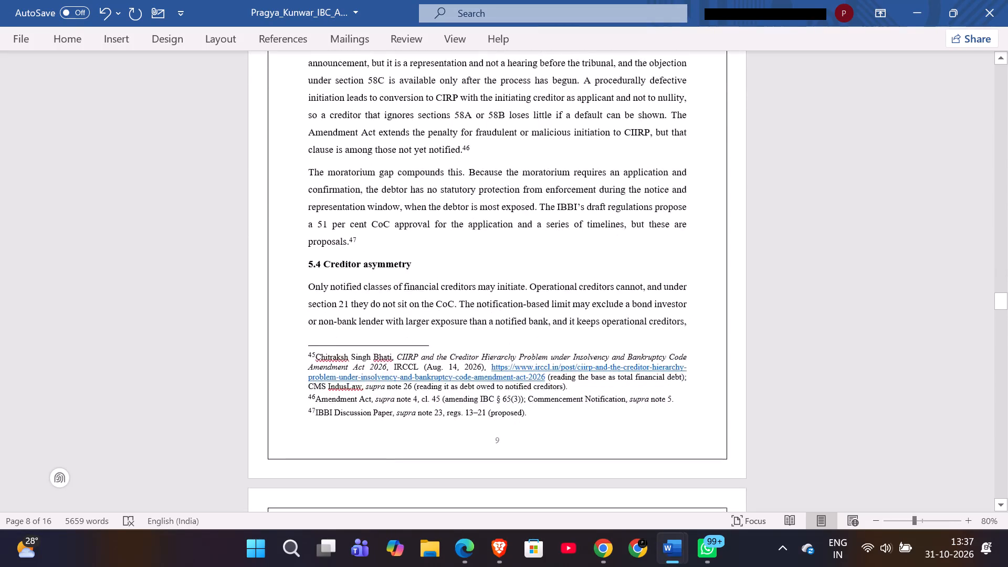
{"action": "scroll", "coordinate": [345, 74], "scroll_direction": "down", "scroll_amount": 6}
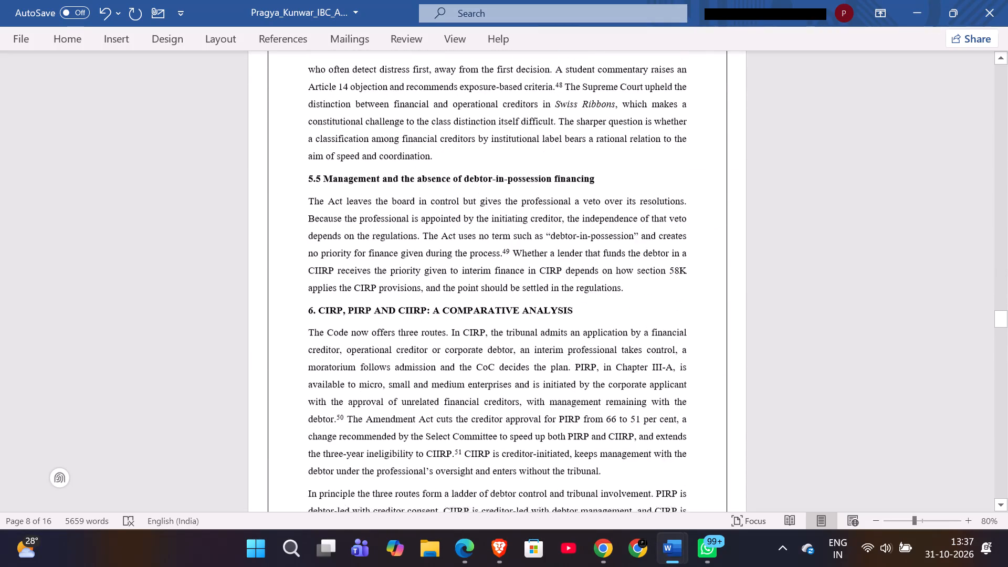
{"action": "scroll", "coordinate": [345, 74], "scroll_direction": "down", "scroll_amount": 5}
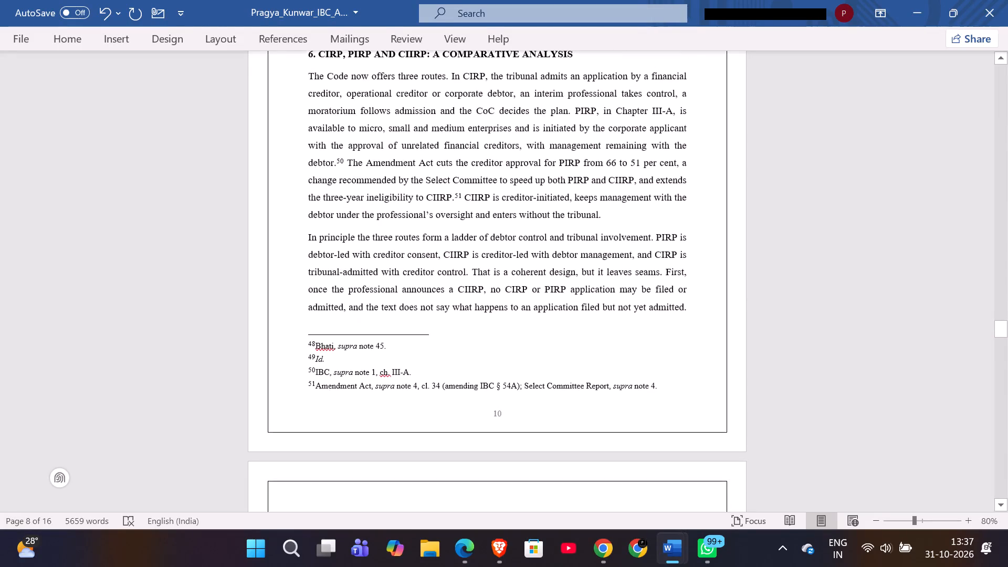
Check the layout, headings and footnotes from the end of section 6 through section 7 to the start of section 8, pages 11 and 12.
{"action": "scroll", "coordinate": [345, 74], "scroll_direction": "down", "scroll_amount": 5}
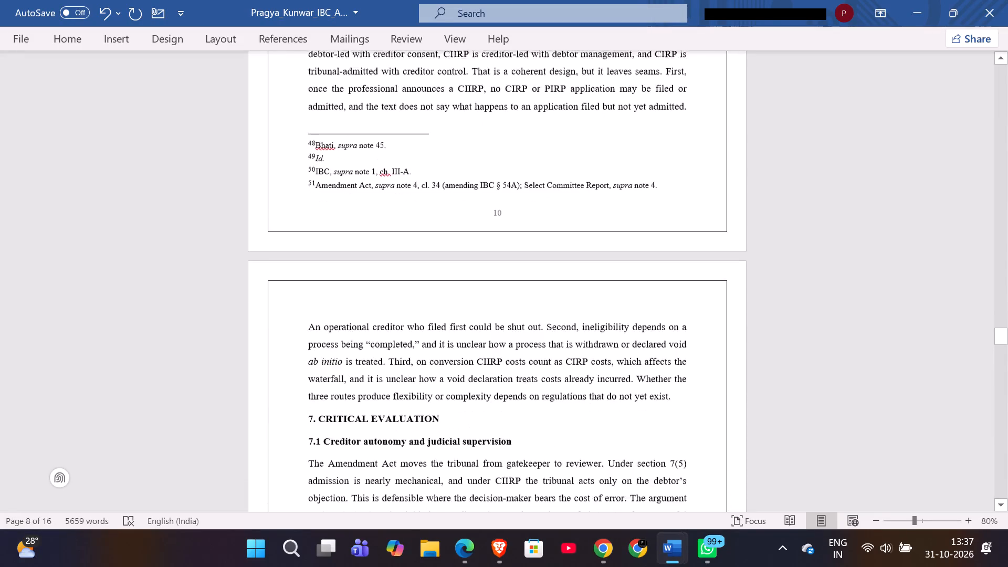
{"action": "scroll", "coordinate": [345, 74], "scroll_direction": "down", "scroll_amount": 8}
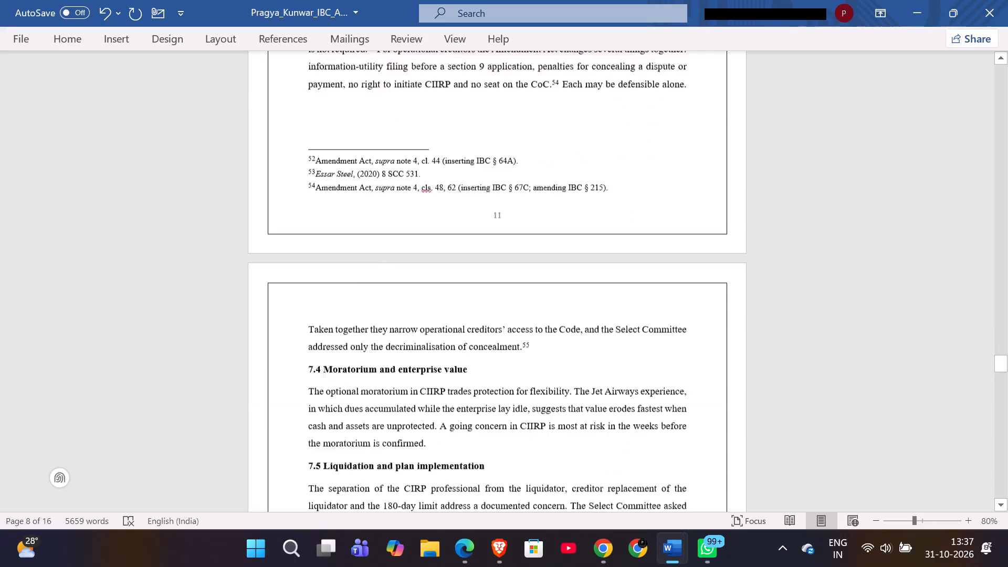
{"action": "scroll", "coordinate": [345, 74], "scroll_direction": "down", "scroll_amount": 4}
{"action": "scroll", "coordinate": [345, 74], "scroll_direction": "up", "scroll_amount": 2}
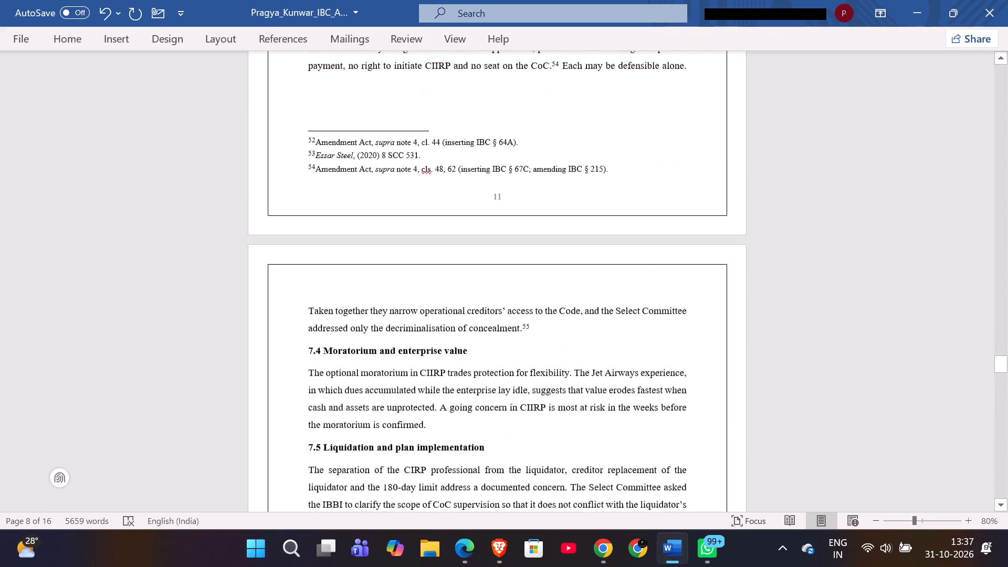
{"action": "scroll", "coordinate": [345, 74], "scroll_direction": "down", "scroll_amount": 4}
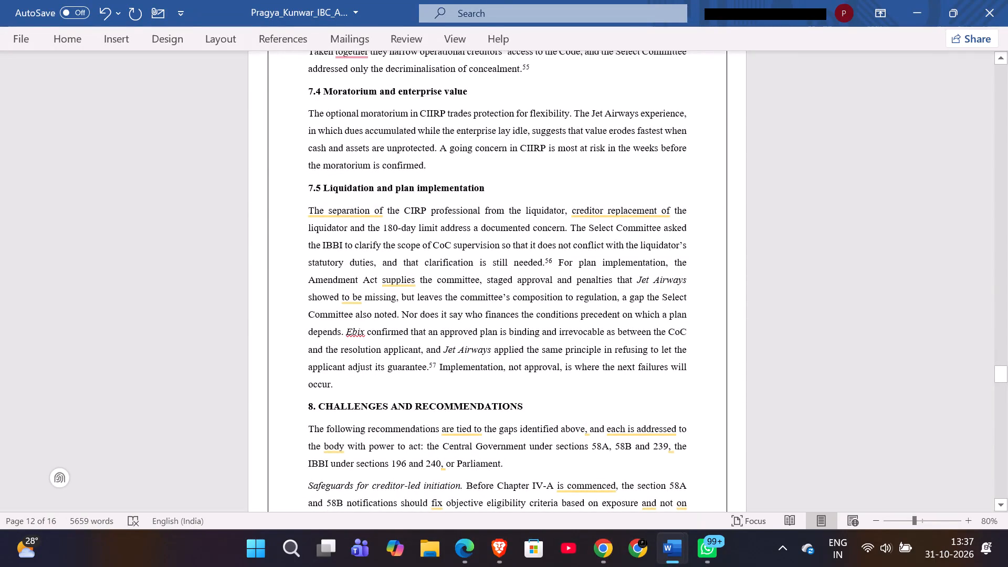
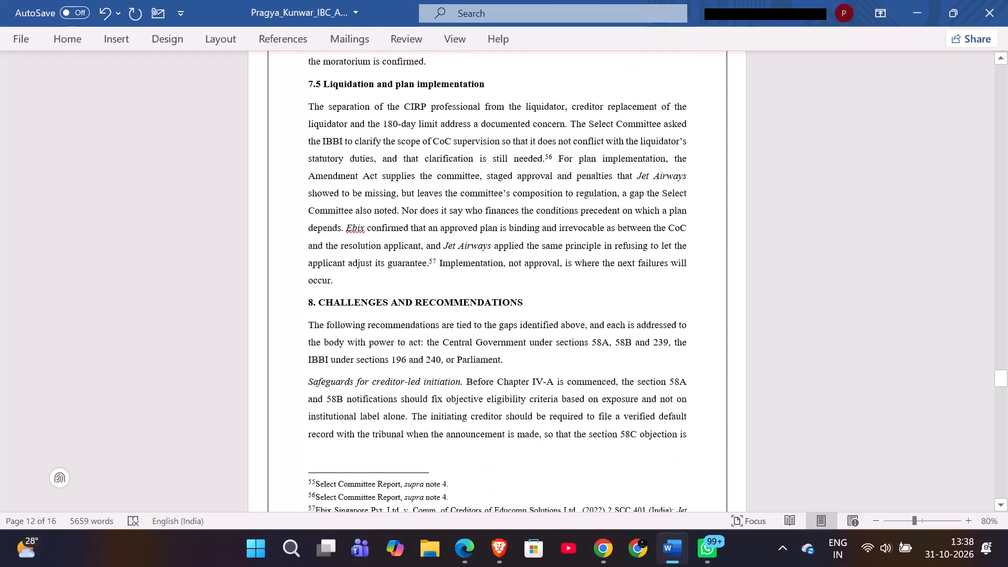
Check the layout, paragraph lead-ins and footnotes of section 8, Challenges and Recommendations, on pages 12 and 13.
{"action": "scroll", "coordinate": [345, 74], "scroll_direction": "down", "scroll_amount": 2}
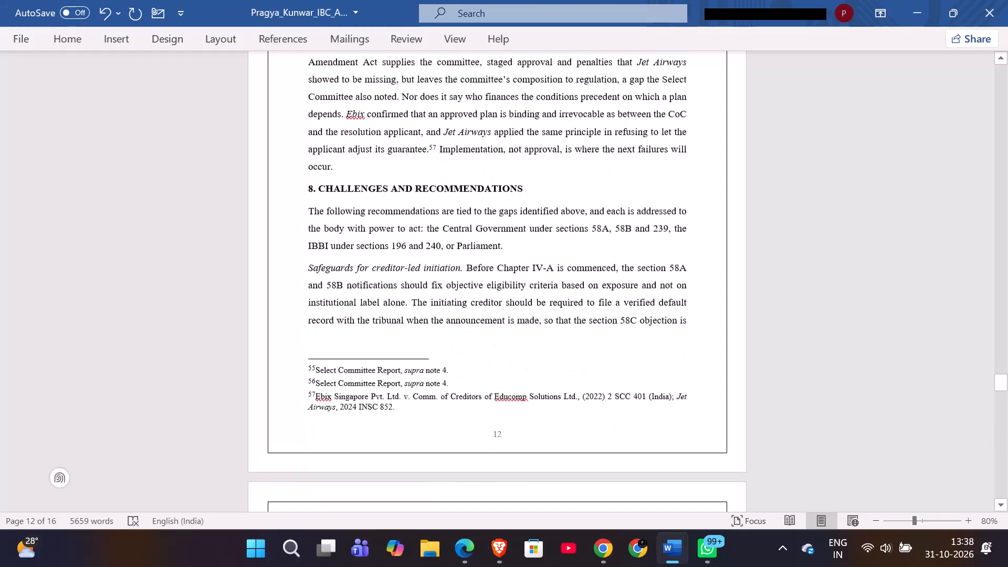
{"action": "scroll", "coordinate": [345, 74], "scroll_direction": "down", "scroll_amount": 1}
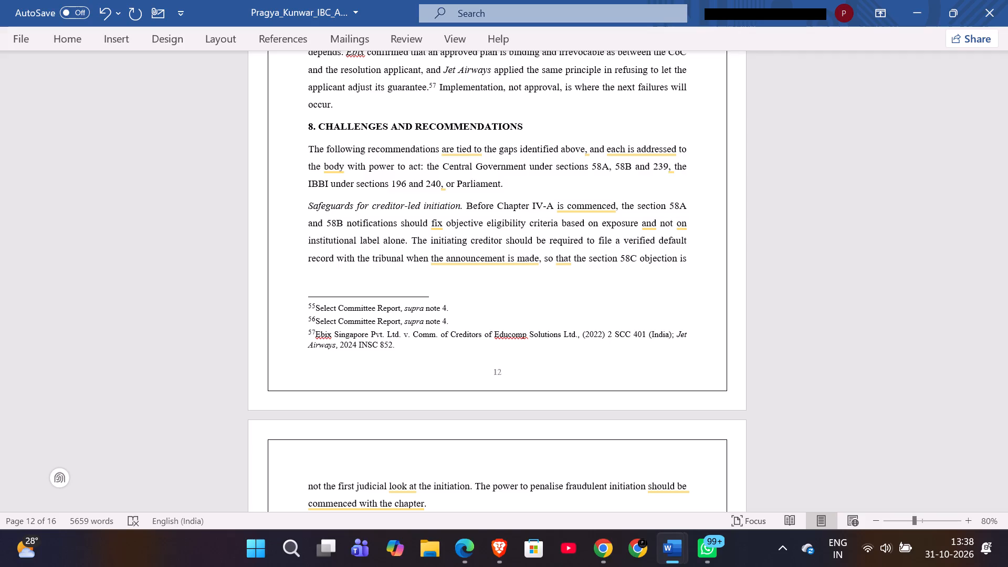
{"action": "scroll", "coordinate": [345, 74], "scroll_direction": "down", "scroll_amount": 3}
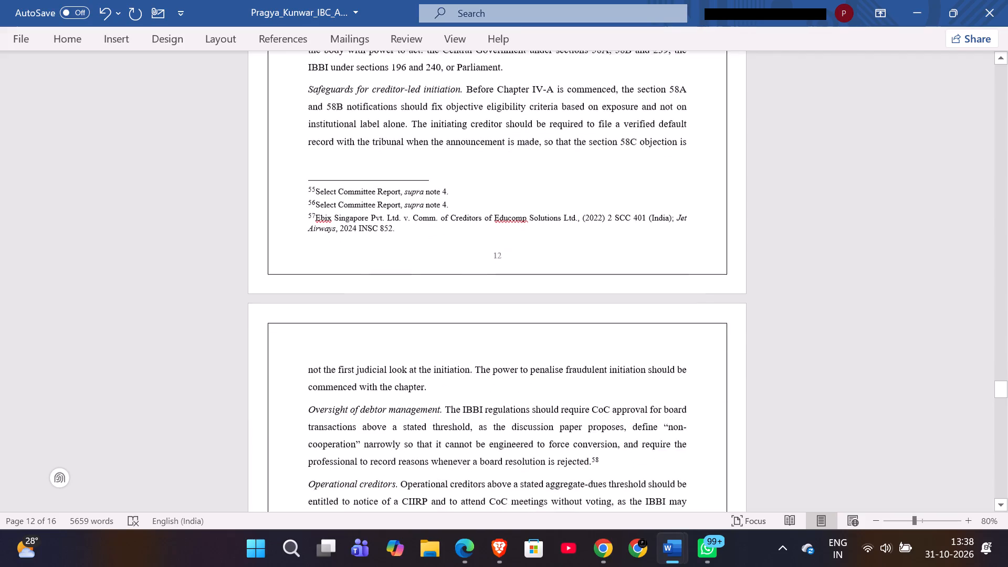
{"action": "scroll", "coordinate": [345, 74], "scroll_direction": "down", "scroll_amount": 3}
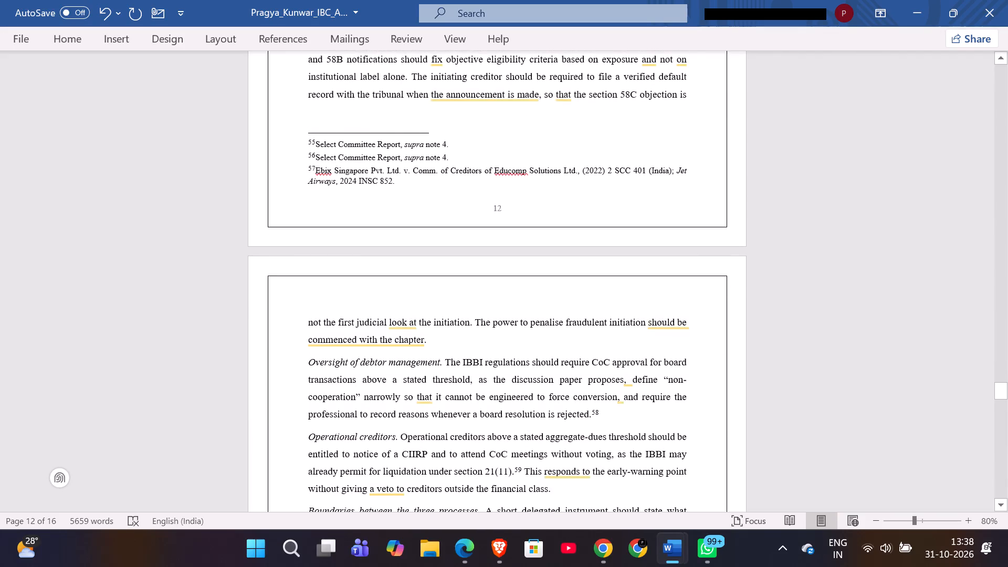
{"action": "scroll", "coordinate": [345, 74], "scroll_direction": "down", "scroll_amount": 4}
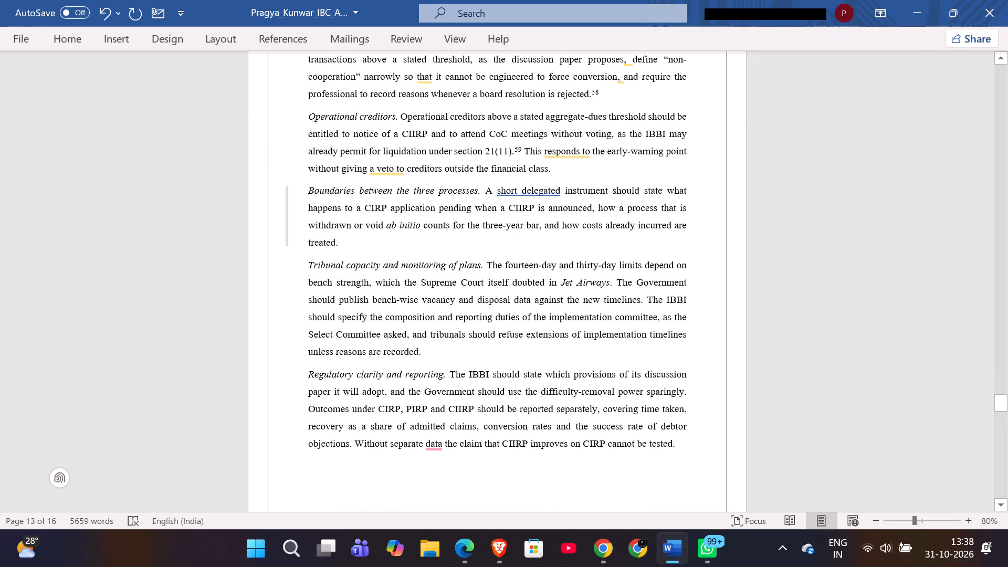
{"action": "scroll", "coordinate": [514, 195], "scroll_direction": "down", "scroll_amount": 1}
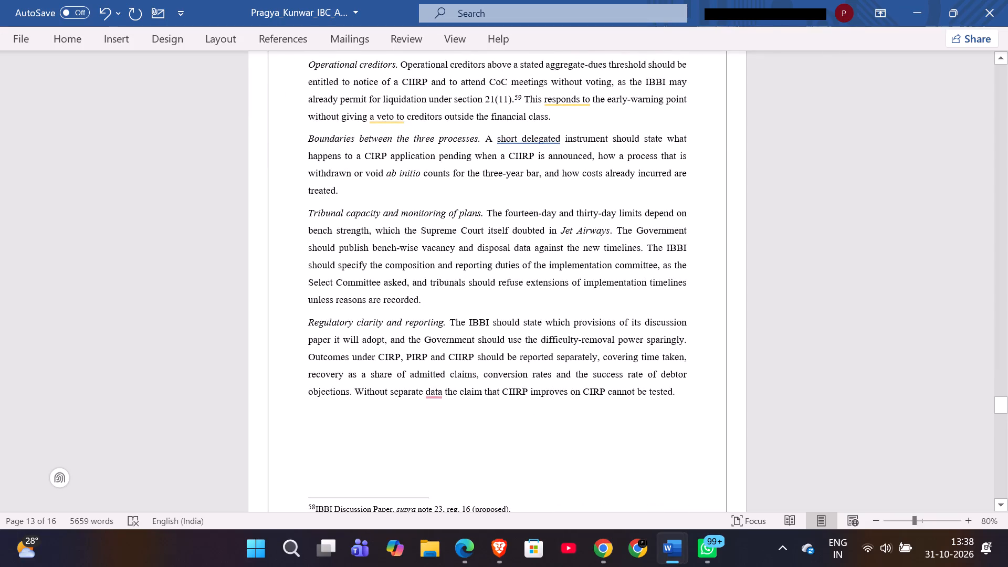
{"action": "scroll", "coordinate": [514, 195], "scroll_direction": "down", "scroll_amount": 12}
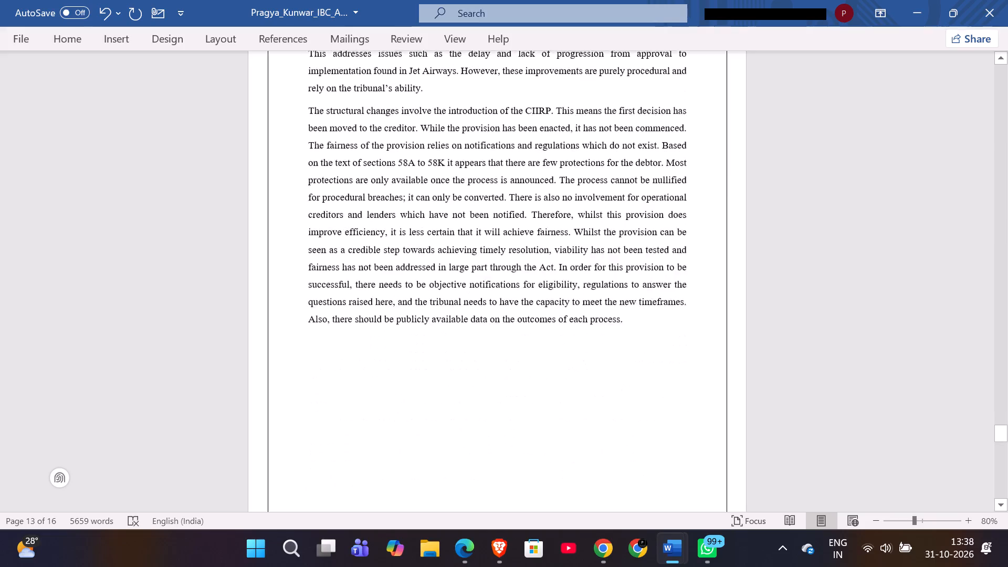
Remove the blank space above the "9. CONCLUSION" heading so that it starts at the top of page 14.
{"action": "scroll", "coordinate": [514, 195], "scroll_direction": "up", "scroll_amount": 5}
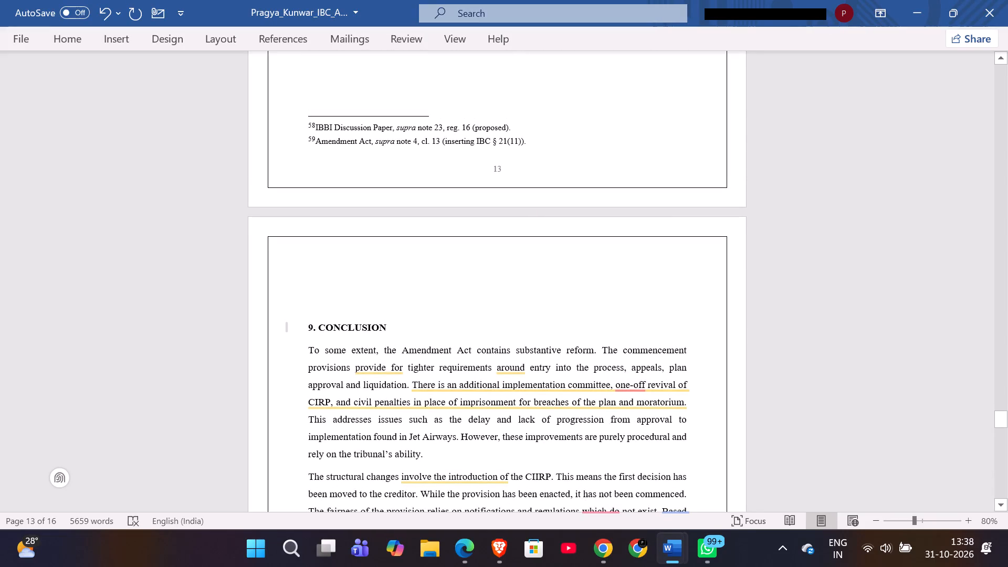
{"action": "left_click", "coordinate": [309, 329]}
{"action": "key", "text": "BackSpace"}
{"action": "key", "text": "BackSpace"}
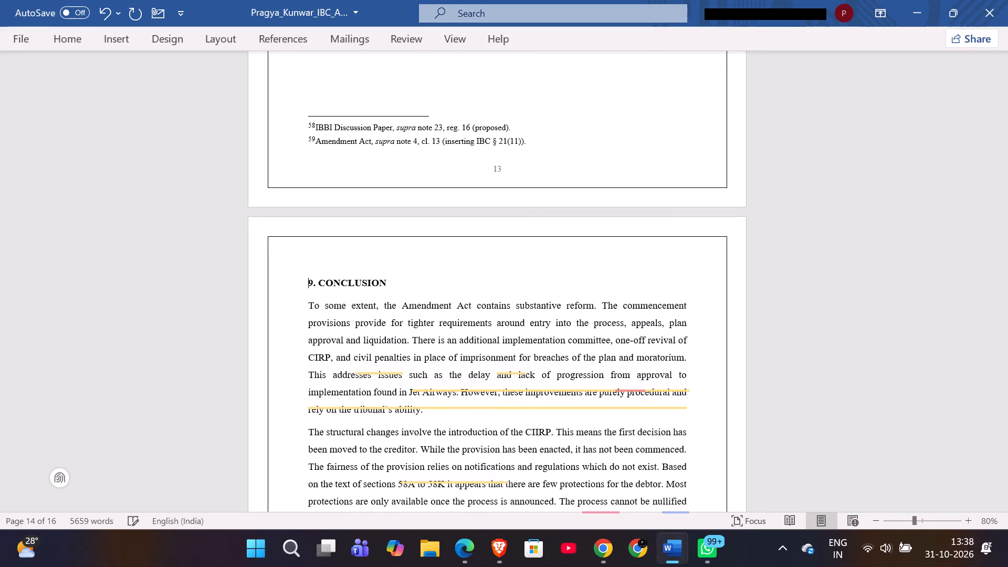
{"action": "key", "text": "BackSpace"}
{"action": "key", "text": "Return"}
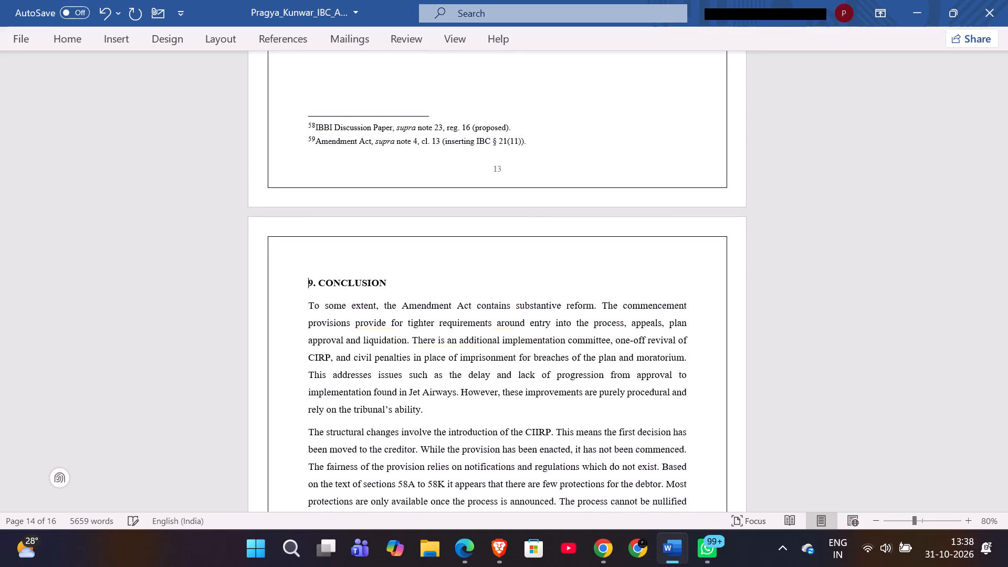
Check the layout and subheadings from the conclusion through section 10, References, to the end of the paper, pages 14 to 16.
{"action": "scroll", "coordinate": [309, 329], "scroll_direction": "down", "scroll_amount": 14}
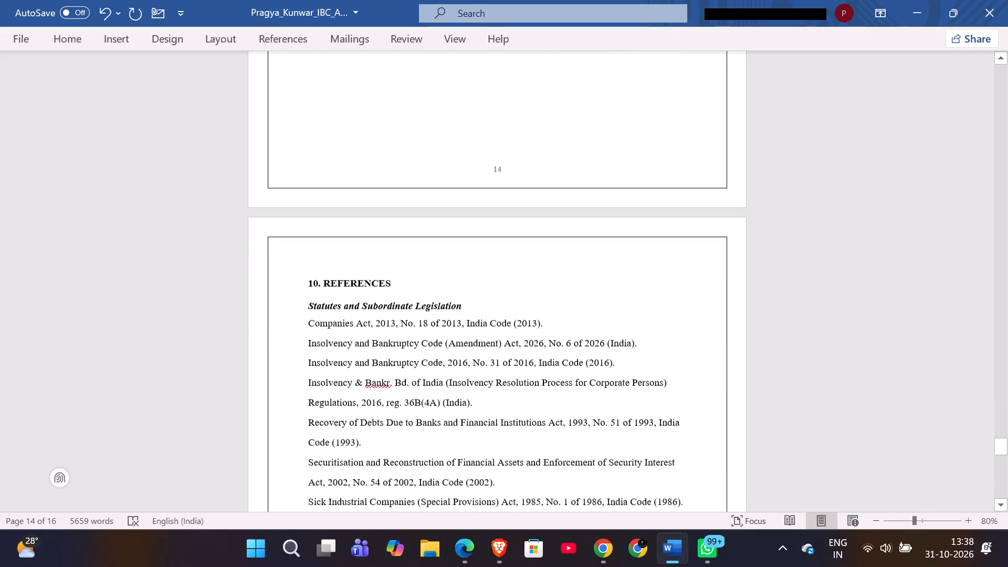
{"action": "scroll", "coordinate": [309, 329], "scroll_direction": "down", "scroll_amount": 8}
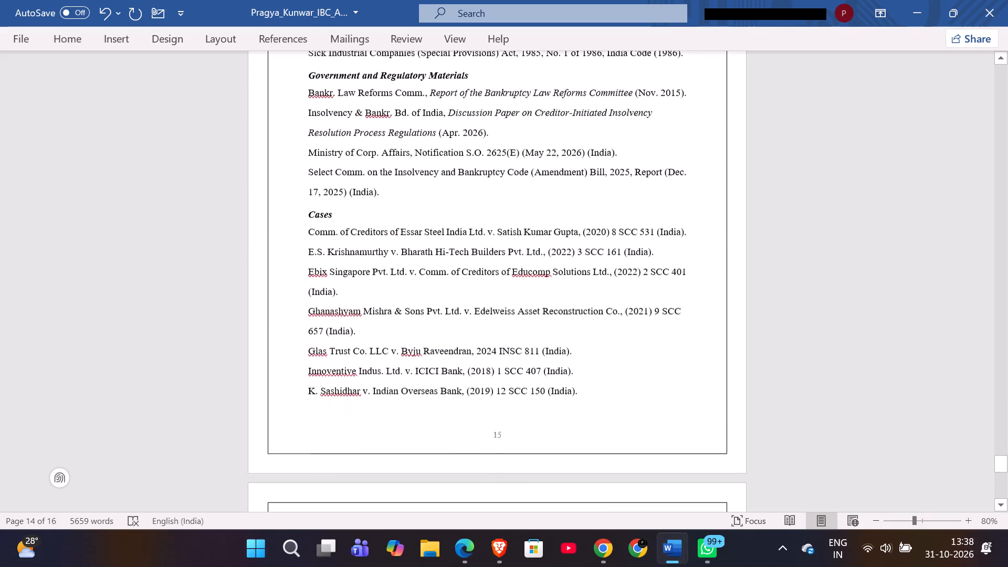
{"action": "scroll", "coordinate": [309, 329], "scroll_direction": "down", "scroll_amount": 13}
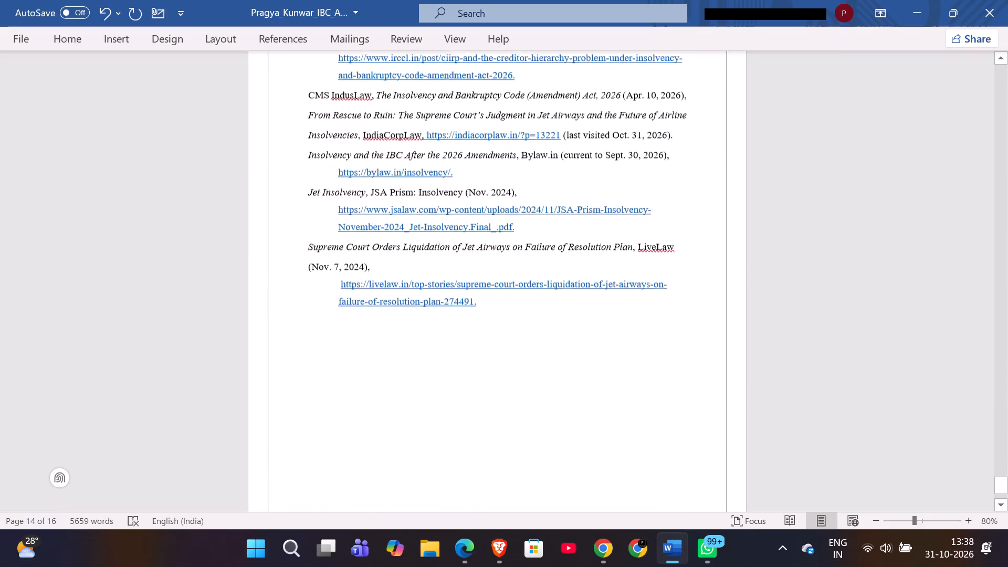
{"action": "scroll", "coordinate": [309, 329], "scroll_direction": "down", "scroll_amount": 5}
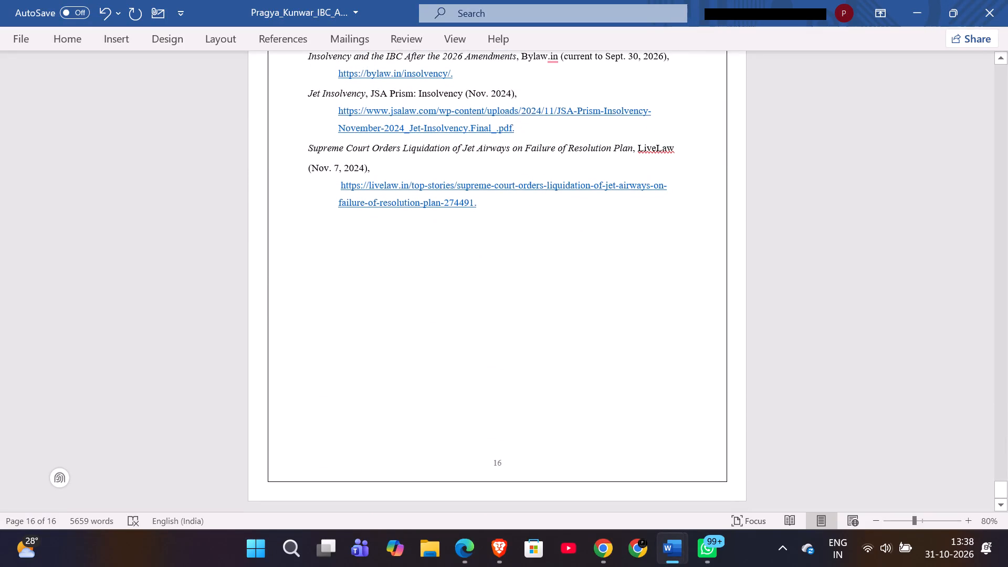
Go back through the paper to page 1 and recheck the title block, abstract, keywords, author footnote and start of the Introduction.
{"action": "scroll", "coordinate": [309, 329], "scroll_direction": "up", "scroll_amount": 2}
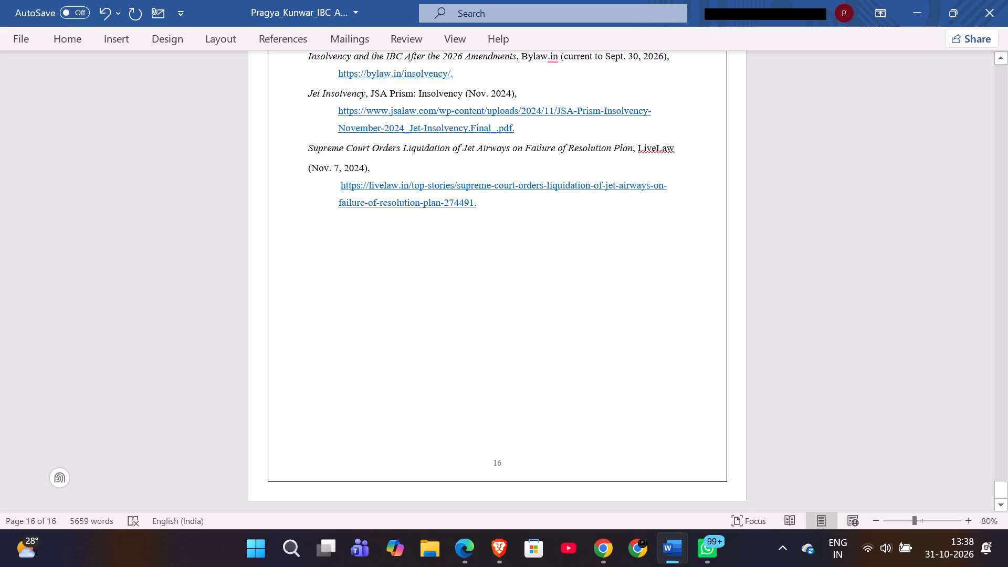
{"action": "scroll", "coordinate": [309, 329], "scroll_direction": "up", "scroll_amount": 12}
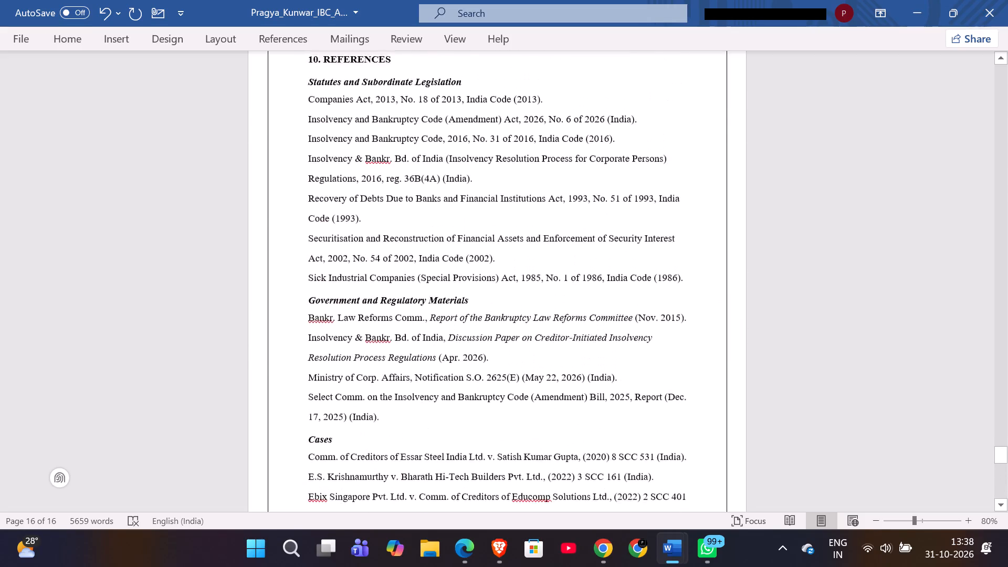
{"action": "scroll", "coordinate": [309, 329], "scroll_direction": "up", "scroll_amount": 17}
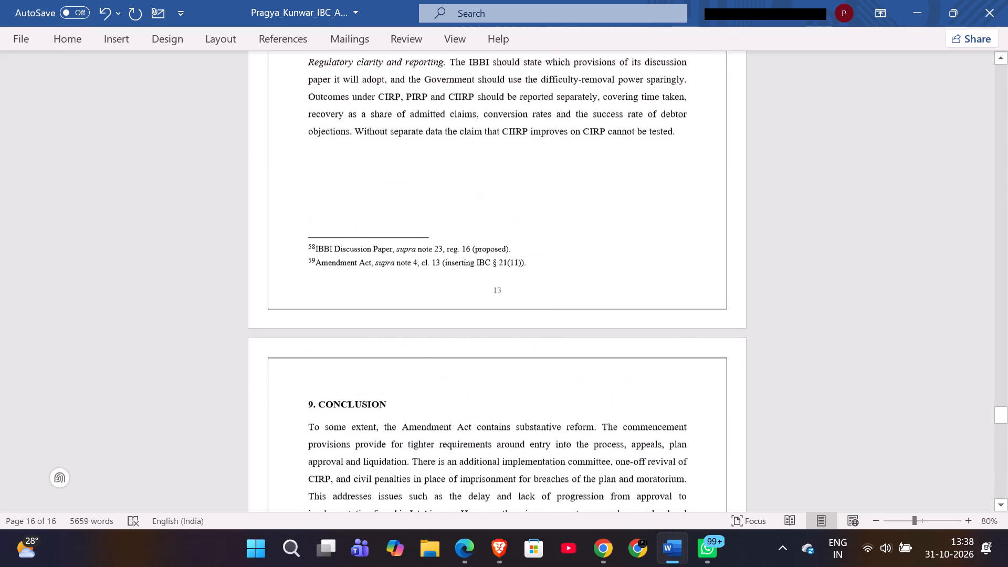
{"action": "scroll", "coordinate": [309, 329], "scroll_direction": "up", "scroll_amount": 13}
{"action": "scroll", "coordinate": [309, 329], "scroll_direction": "up", "scroll_amount": 13}
{"action": "scroll", "coordinate": [309, 329], "scroll_direction": "up", "scroll_amount": 9}
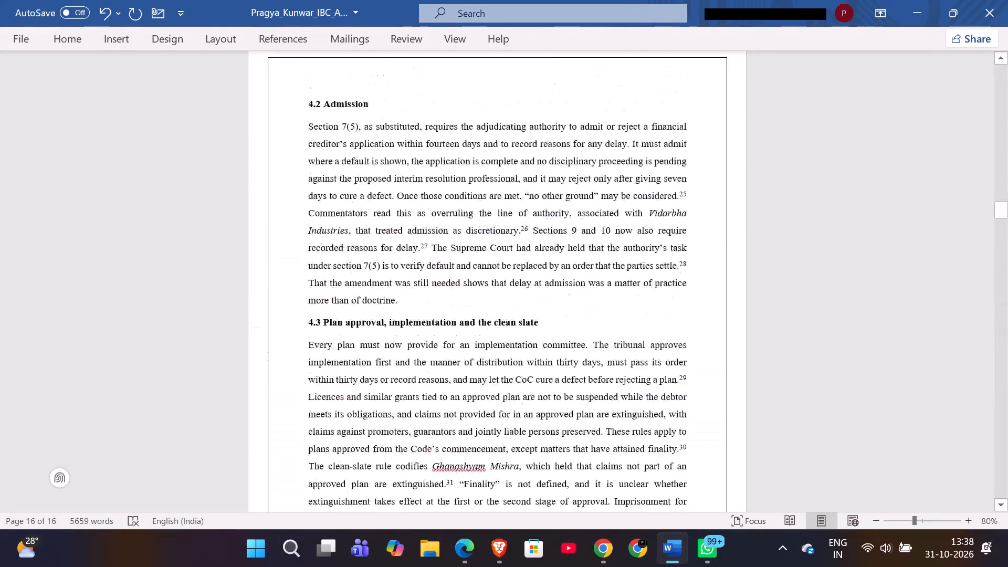
{"action": "scroll", "coordinate": [309, 329], "scroll_direction": "up", "scroll_amount": 17}
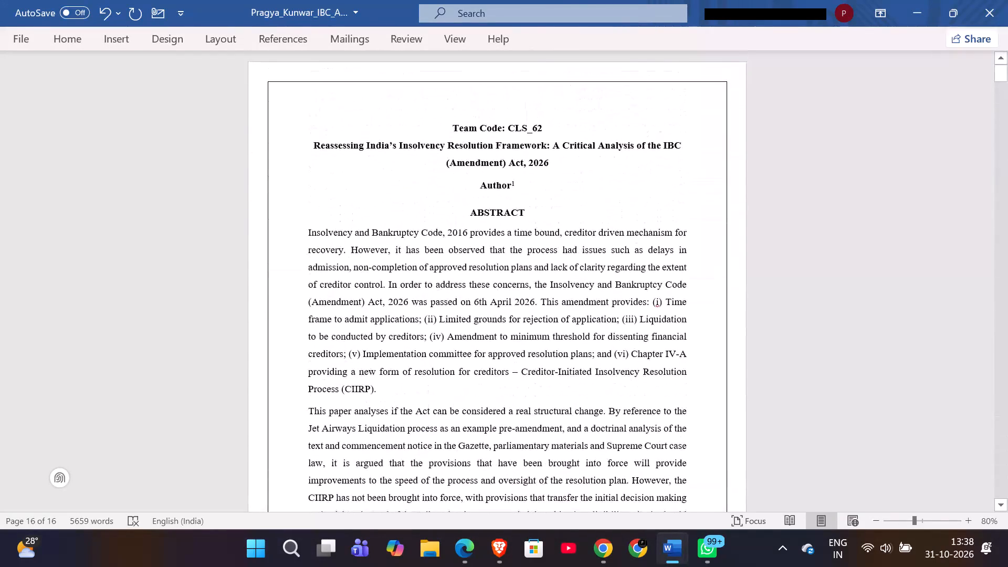
{"action": "scroll", "coordinate": [309, 329], "scroll_direction": "down", "scroll_amount": 3}
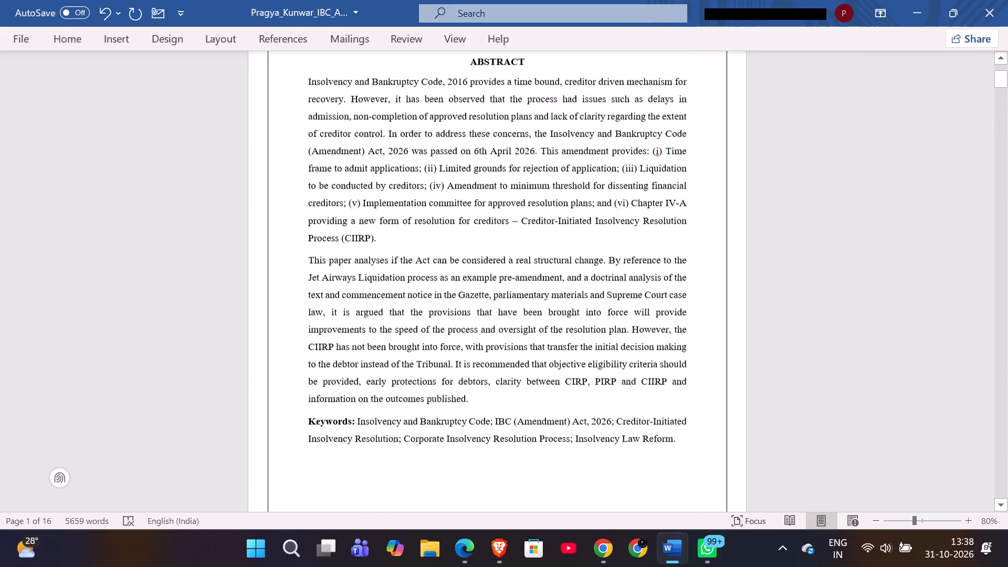
{"action": "scroll", "coordinate": [309, 329], "scroll_direction": "down", "scroll_amount": 6}
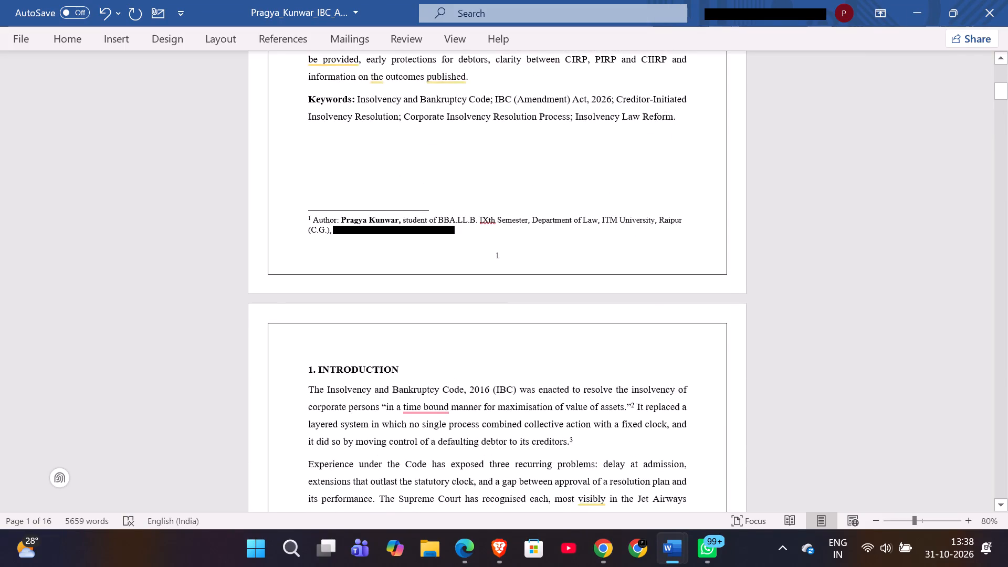
{"action": "scroll", "coordinate": [309, 329], "scroll_direction": "down", "scroll_amount": 2}
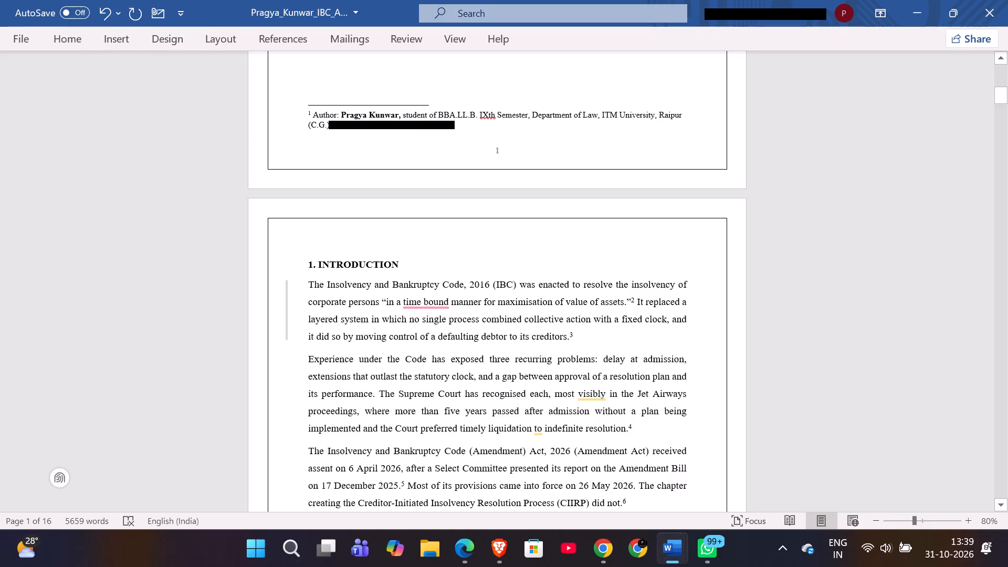
{"action": "scroll", "coordinate": [519, 281], "scroll_direction": "down", "scroll_amount": 1}
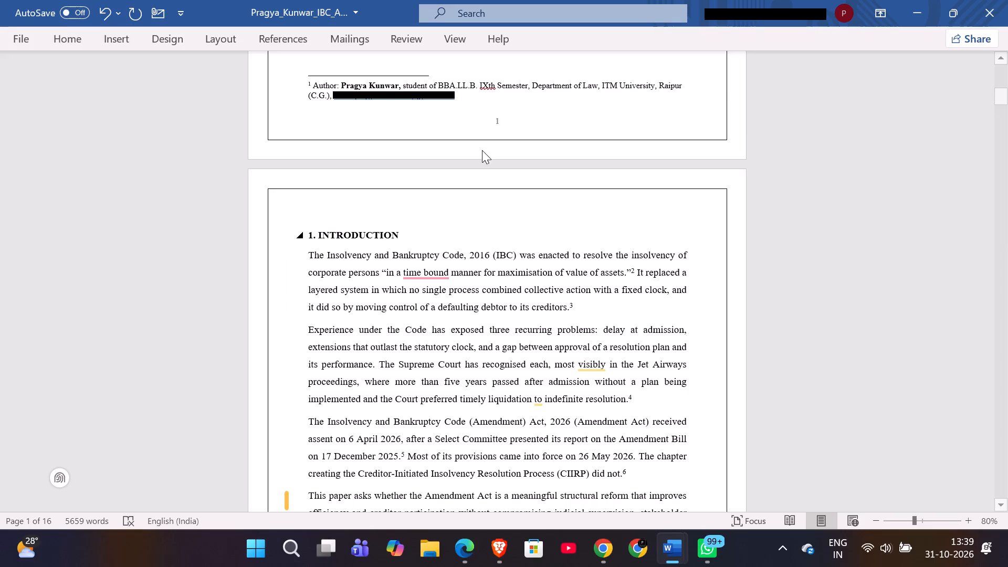
Examine the available citation styles and citation insertion options, along with the footnotes on page 2.
{"action": "left_click", "coordinate": [268, 42]}
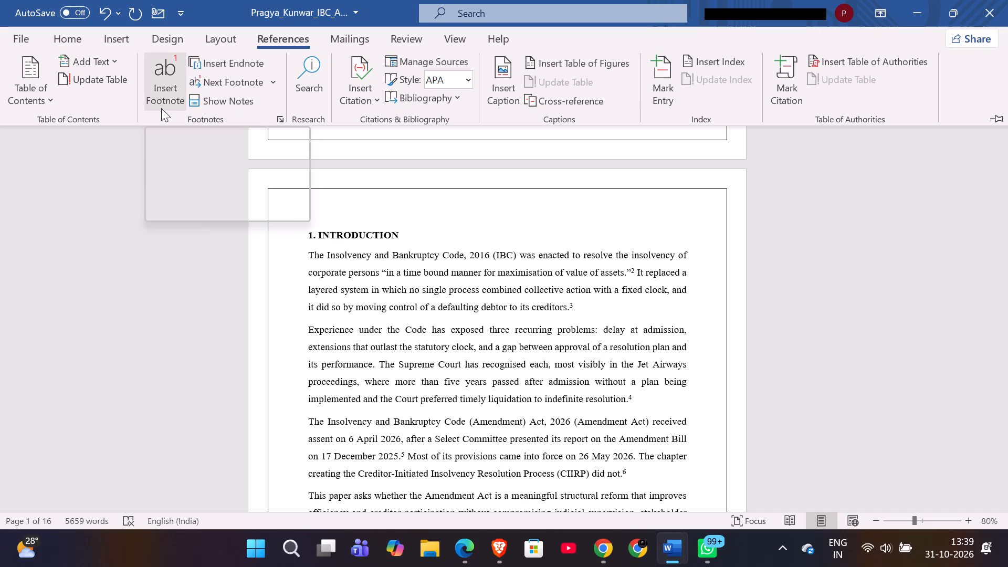
{"action": "left_click", "coordinate": [469, 85]}
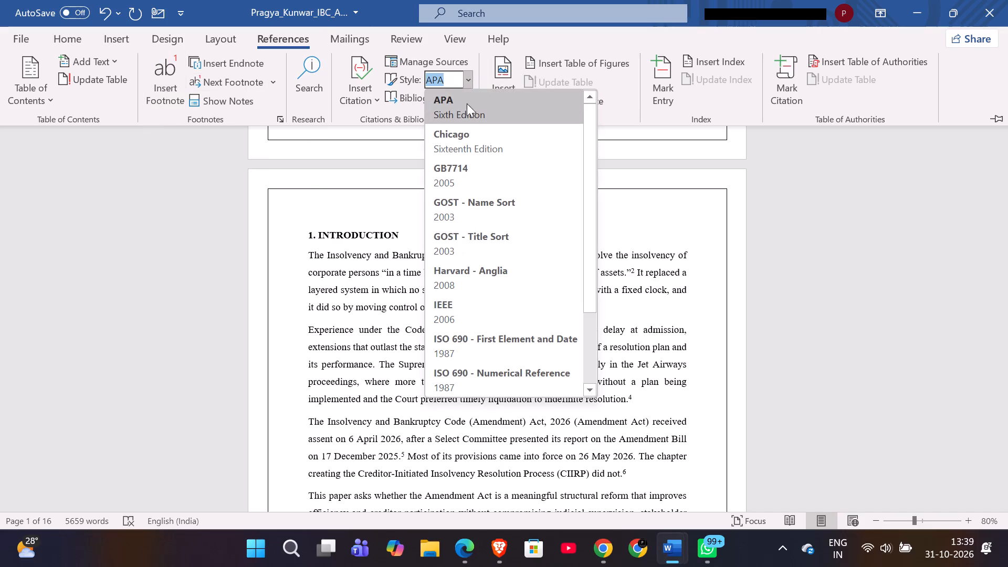
{"action": "scroll", "coordinate": [493, 339], "scroll_direction": "down", "scroll_amount": 1}
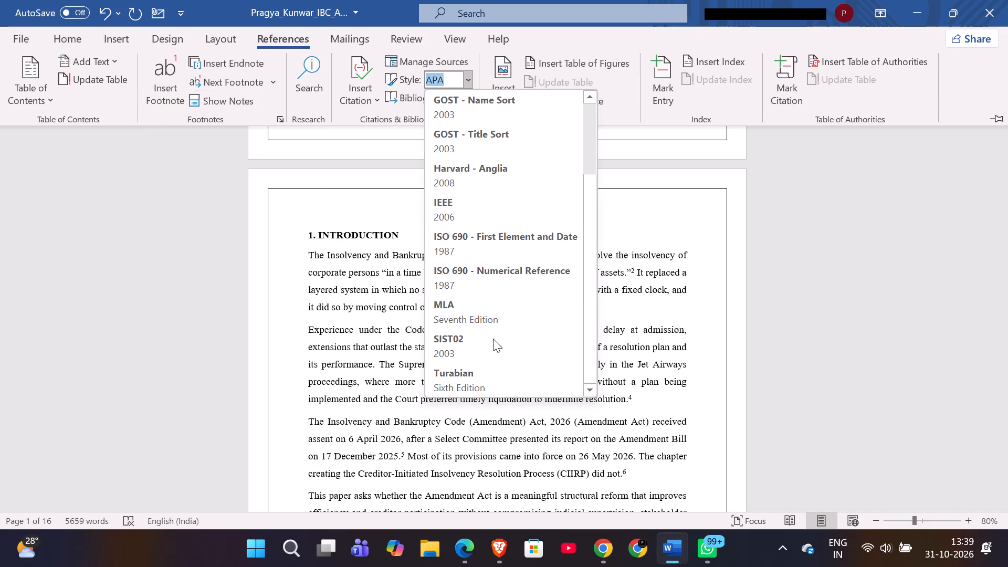
{"action": "scroll", "coordinate": [493, 339], "scroll_direction": "down", "scroll_amount": 1}
{"action": "scroll", "coordinate": [493, 339], "scroll_direction": "up", "scroll_amount": 1}
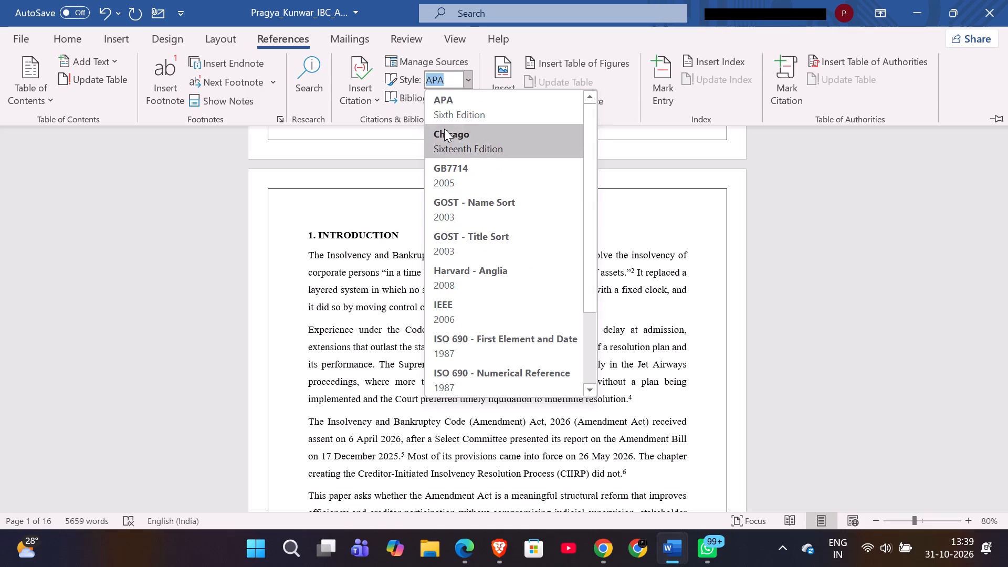
{"action": "left_click", "coordinate": [471, 75]}
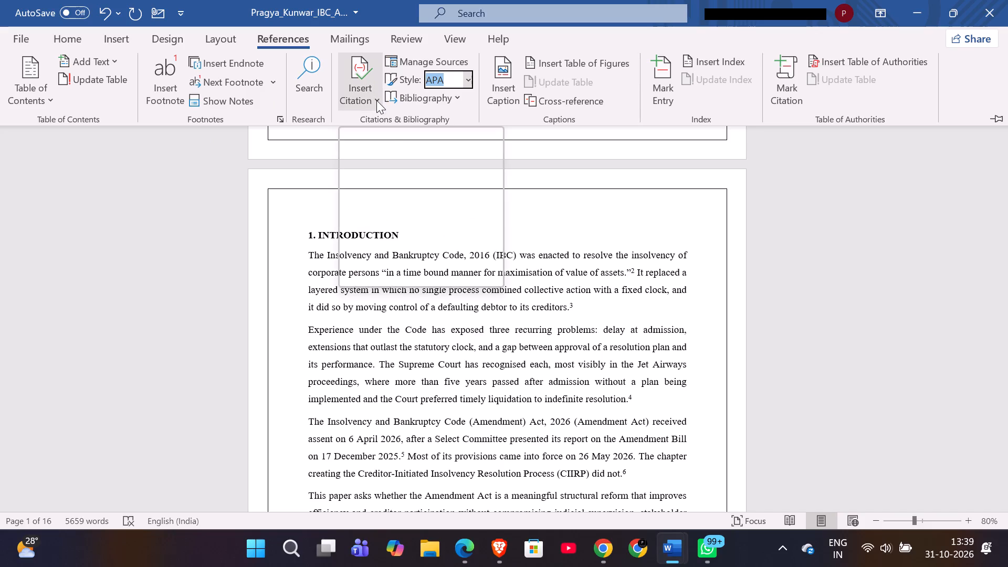
{"action": "left_click", "coordinate": [376, 100]}
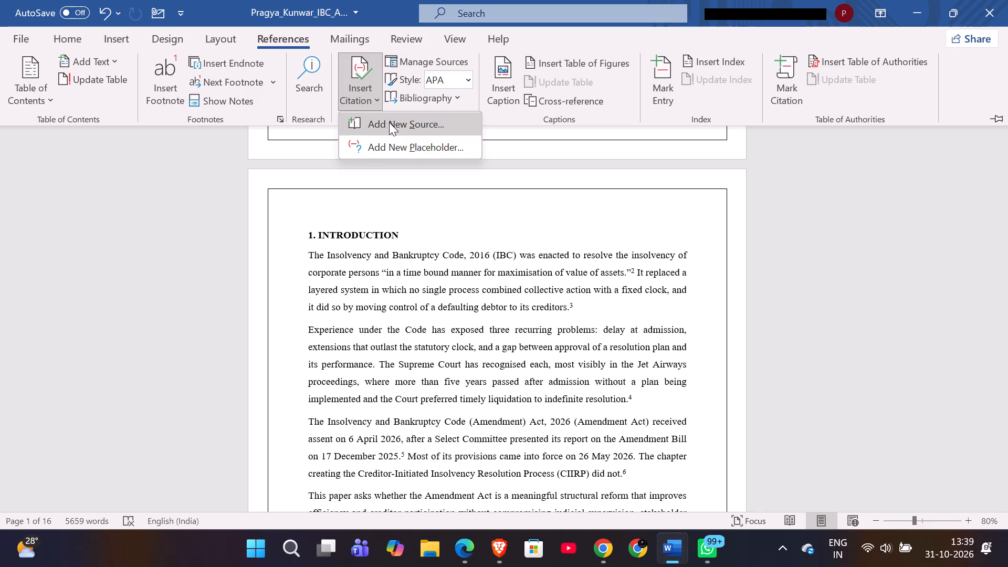
{"action": "scroll", "coordinate": [535, 352], "scroll_direction": "down", "scroll_amount": 4}
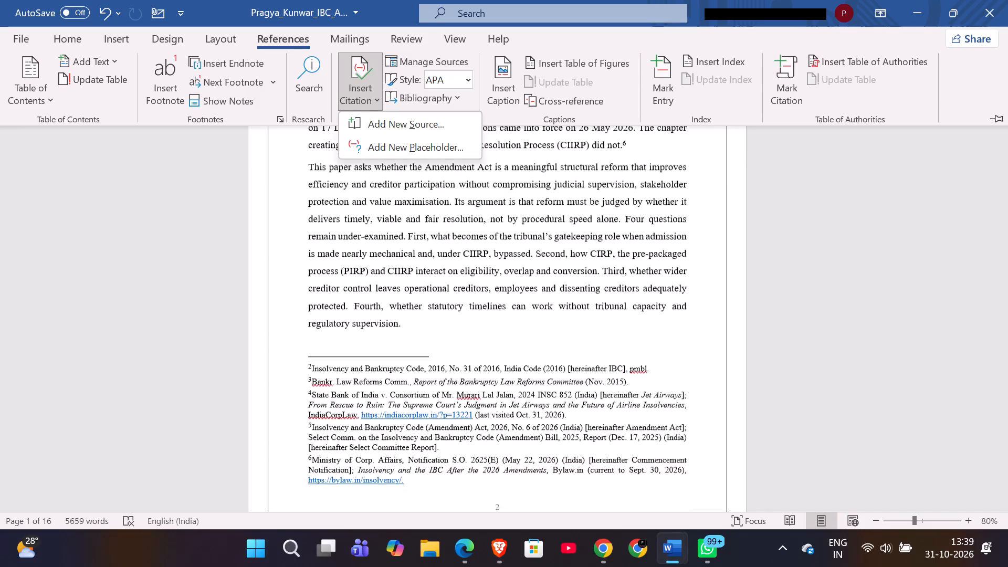
{"action": "scroll", "coordinate": [535, 352], "scroll_direction": "down", "scroll_amount": 2}
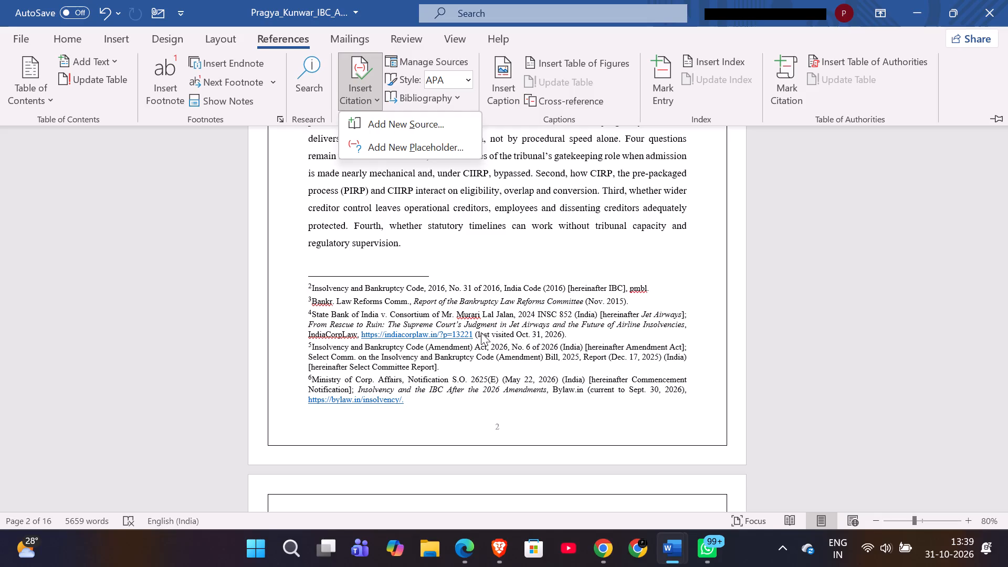
{"action": "left_click", "coordinate": [468, 74]}
{"action": "scroll", "coordinate": [498, 310], "scroll_direction": "down", "scroll_amount": 1}
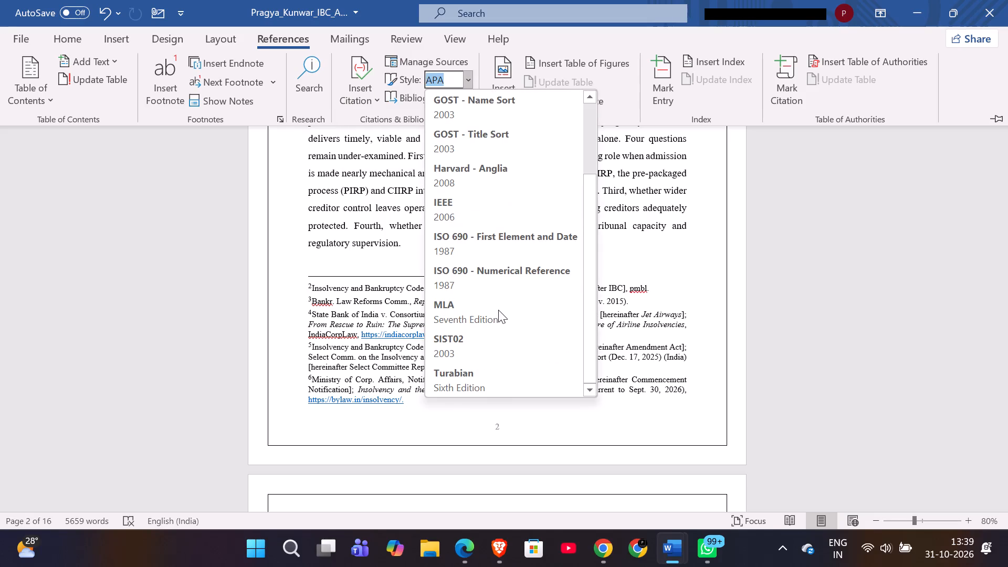
{"action": "scroll", "coordinate": [498, 310], "scroll_direction": "down", "scroll_amount": 4}
{"action": "scroll", "coordinate": [498, 310], "scroll_direction": "up", "scroll_amount": 8}
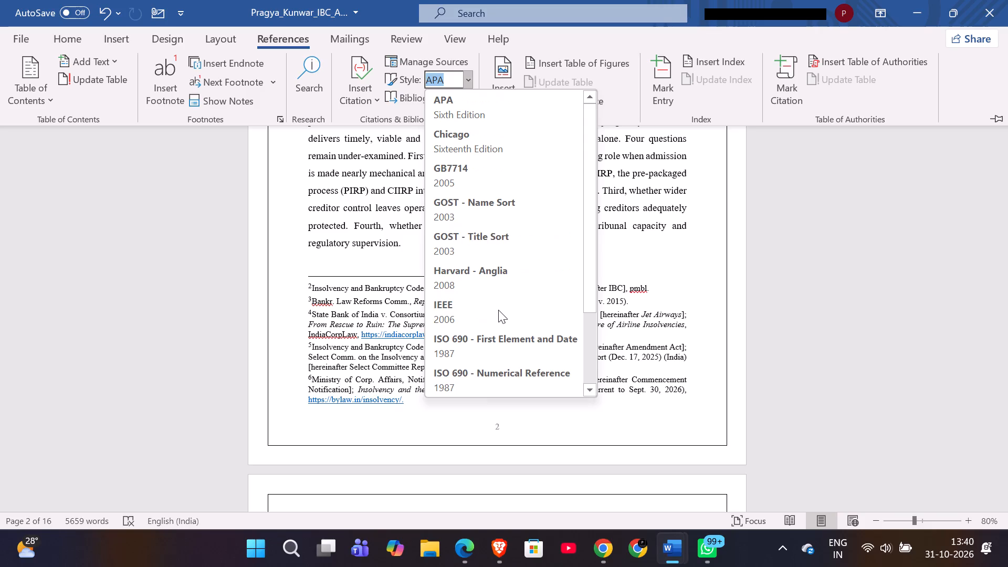
{"action": "left_click", "coordinate": [375, 100]}
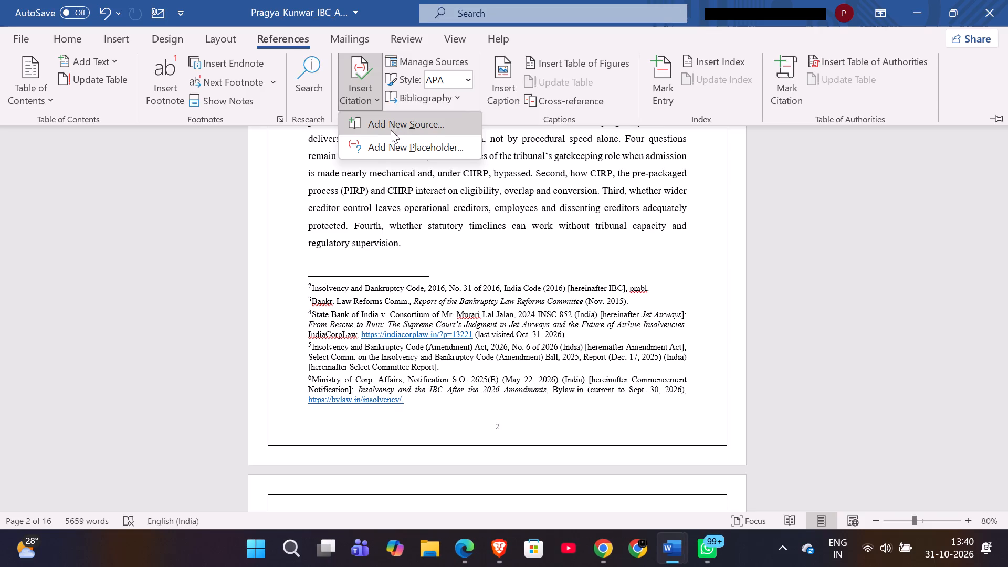
{"action": "left_click", "coordinate": [282, 224]}
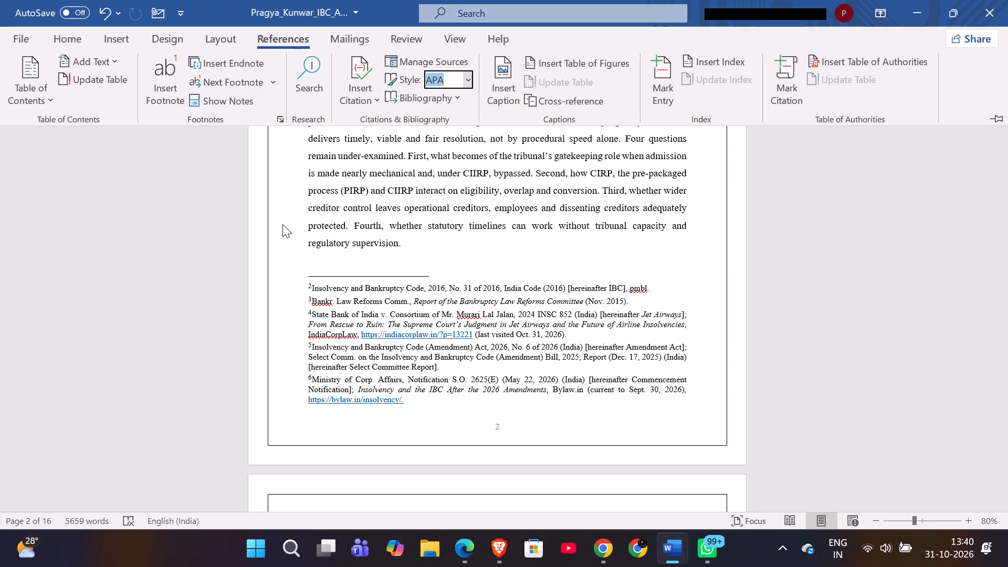
Look through the paper once more from the page 2 footnotes to the end of the references on page 16.
{"action": "left_click", "coordinate": [282, 224]}
{"action": "scroll", "coordinate": [282, 224], "scroll_direction": "down", "scroll_amount": 3}
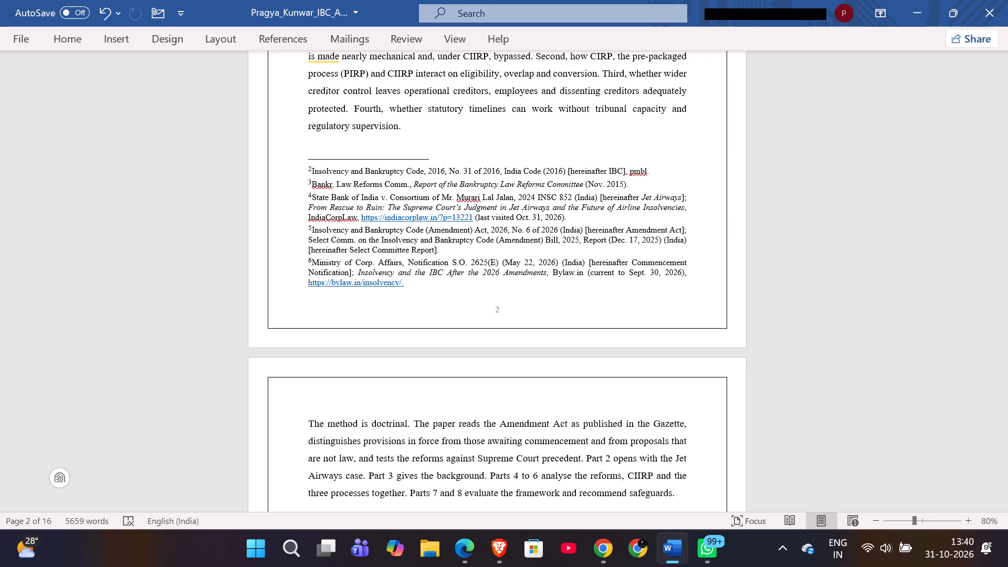
{"action": "scroll", "coordinate": [282, 224], "scroll_direction": "down", "scroll_amount": 11}
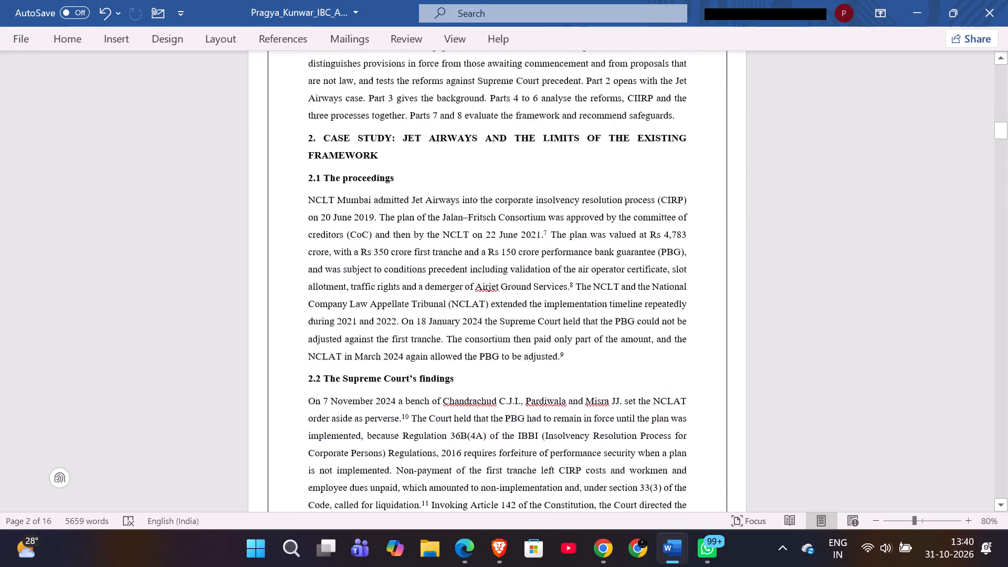
{"action": "scroll", "coordinate": [282, 224], "scroll_direction": "down", "scroll_amount": 11}
{"action": "scroll", "coordinate": [282, 224], "scroll_direction": "down", "scroll_amount": 15}
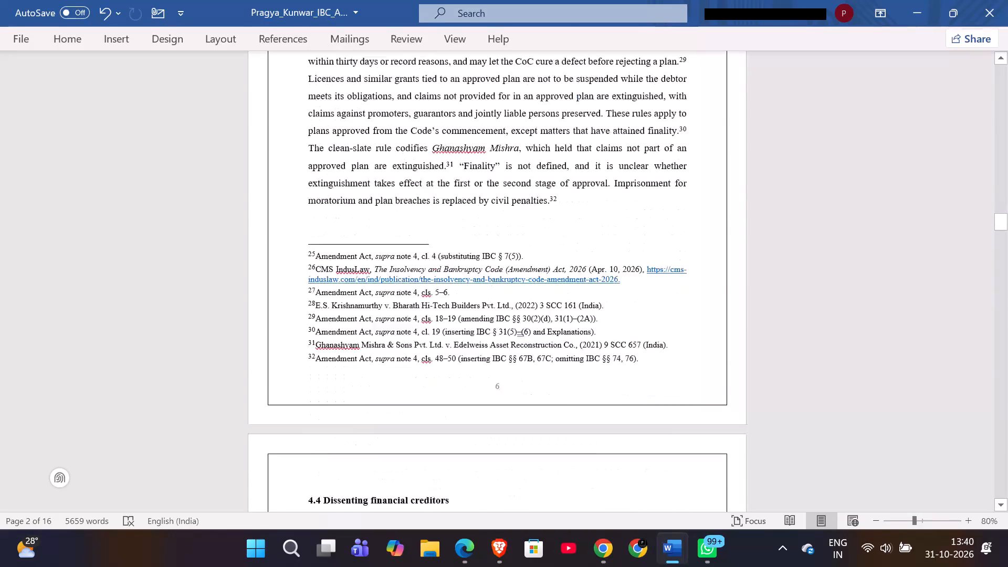
{"action": "scroll", "coordinate": [282, 224], "scroll_direction": "down", "scroll_amount": 16}
{"action": "scroll", "coordinate": [282, 224], "scroll_direction": "down", "scroll_amount": 19}
{"action": "scroll", "coordinate": [282, 224], "scroll_direction": "down", "scroll_amount": 11}
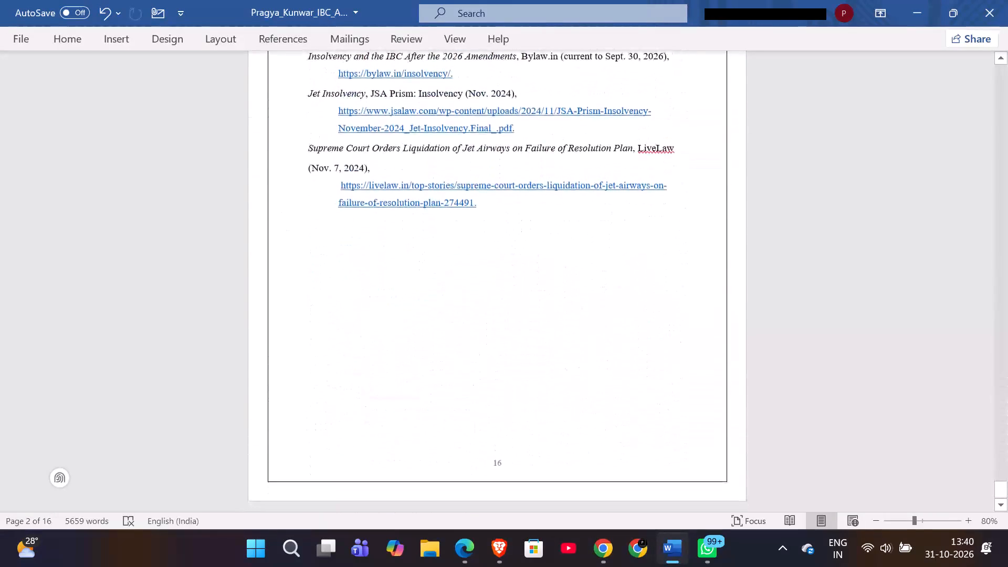
Recheck the recommendation paragraphs and spacing on page 13, and the closing reference entries on page 16.
{"action": "scroll", "coordinate": [282, 224], "scroll_direction": "up", "scroll_amount": 19}
{"action": "scroll", "coordinate": [282, 224], "scroll_direction": "up", "scroll_amount": 5}
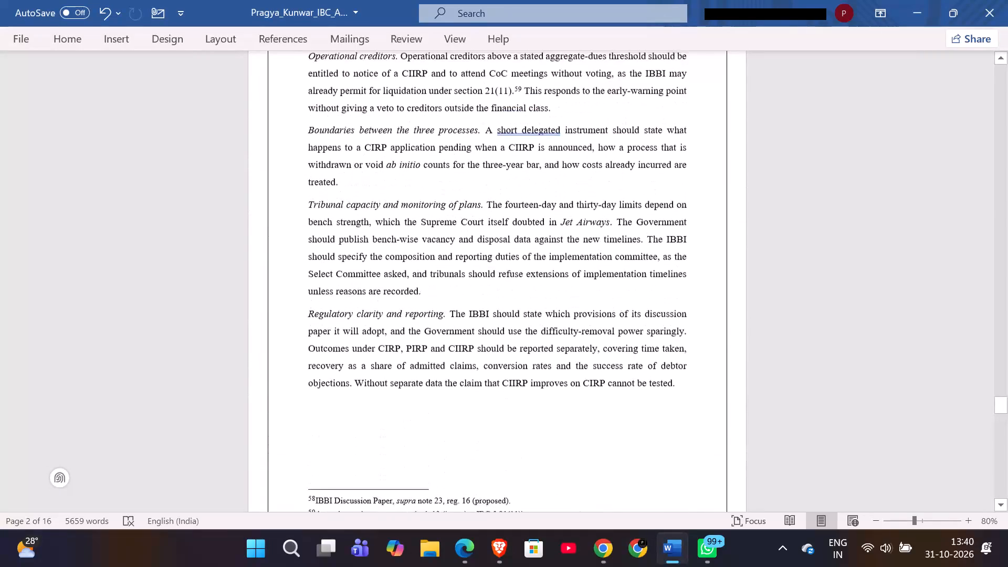
{"action": "scroll", "coordinate": [282, 224], "scroll_direction": "up", "scroll_amount": 5}
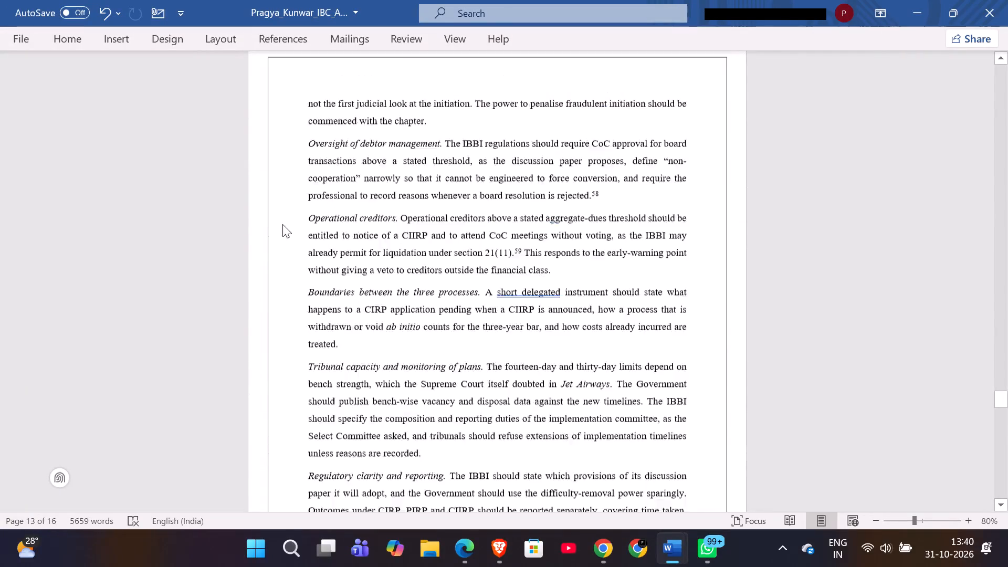
{"action": "scroll", "coordinate": [282, 224], "scroll_direction": "up", "scroll_amount": 2}
{"action": "scroll", "coordinate": [282, 224], "scroll_direction": "down", "scroll_amount": 19}
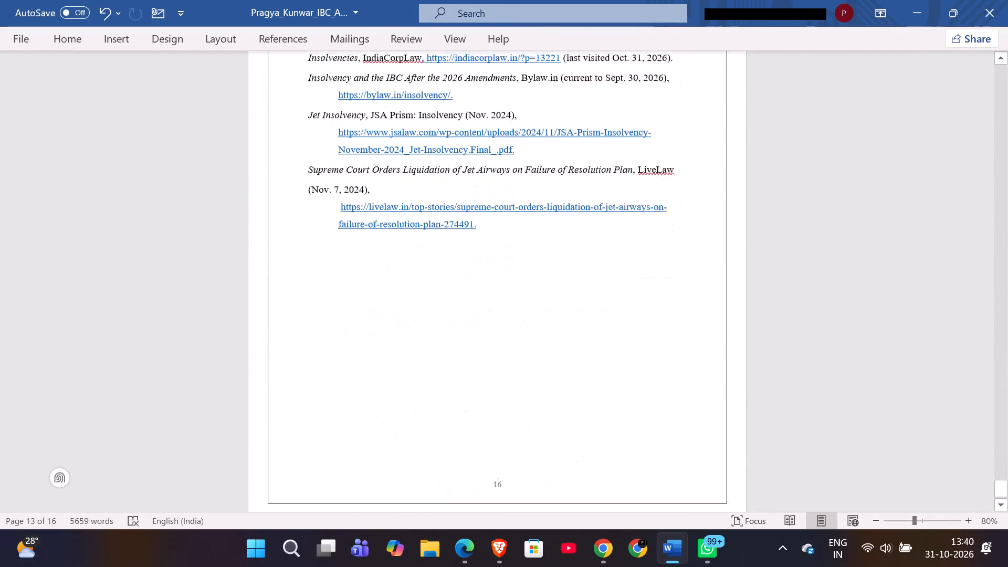
{"action": "scroll", "coordinate": [282, 224], "scroll_direction": "up", "scroll_amount": 5}
{"action": "scroll", "coordinate": [282, 224], "scroll_direction": "right", "scroll_amount": 2}
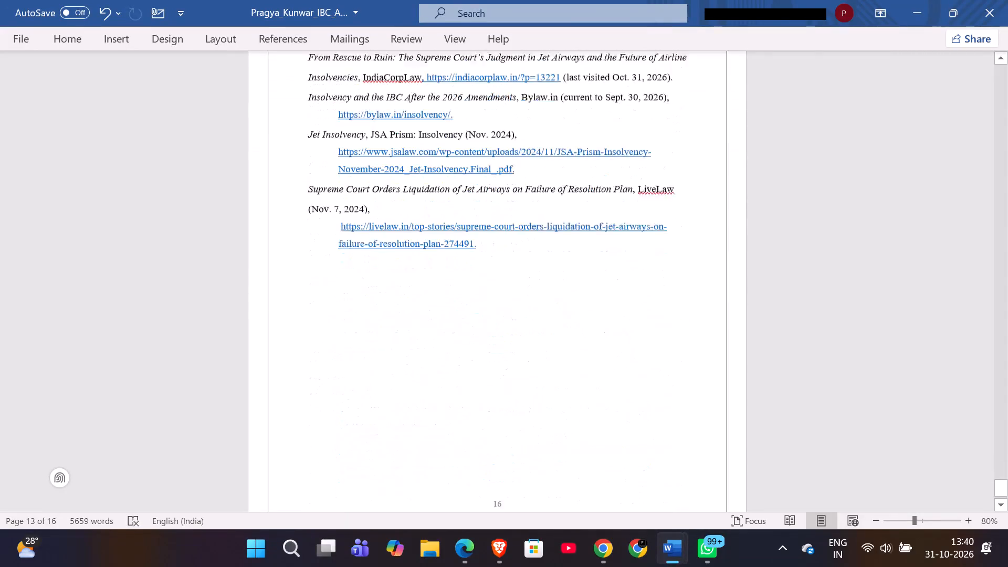
Open the file management view for the IBC amendment paper.
{"action": "left_click", "coordinate": [21, 39]}
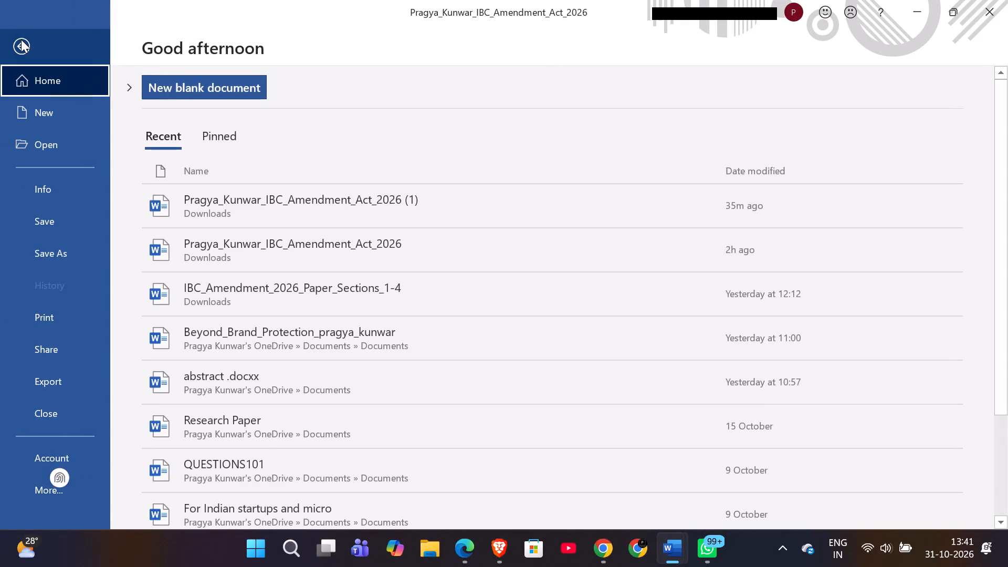
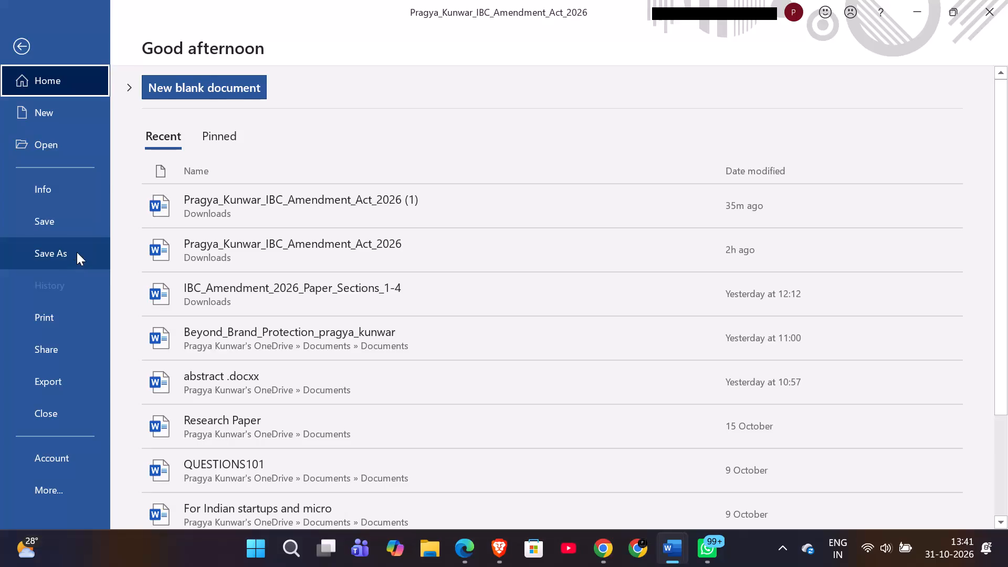
Try to save a copy of the paper in the Documents folder as a Word document named "Team Code: CLS_62".
{"action": "left_click", "coordinate": [77, 252]}
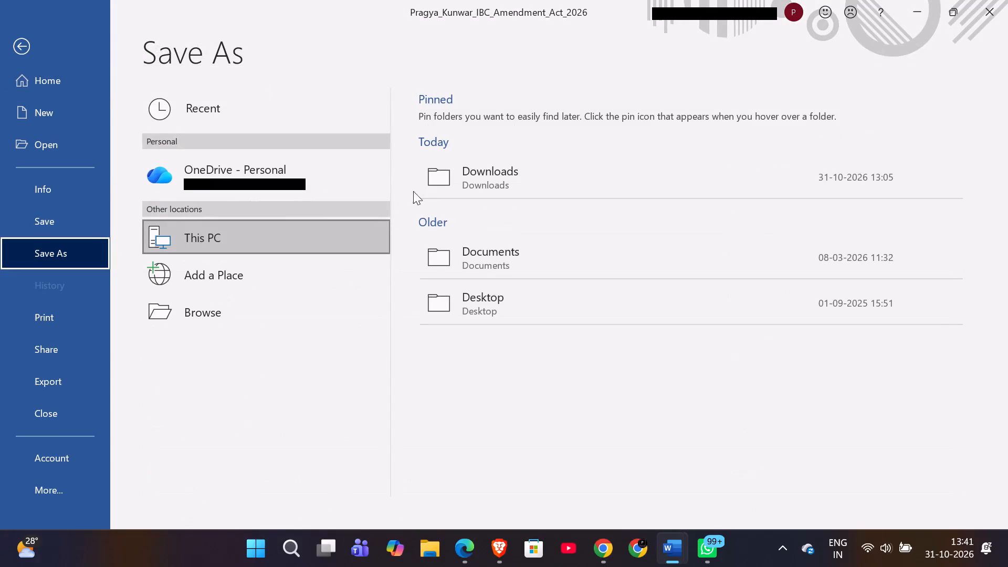
{"action": "left_click", "coordinate": [498, 248]}
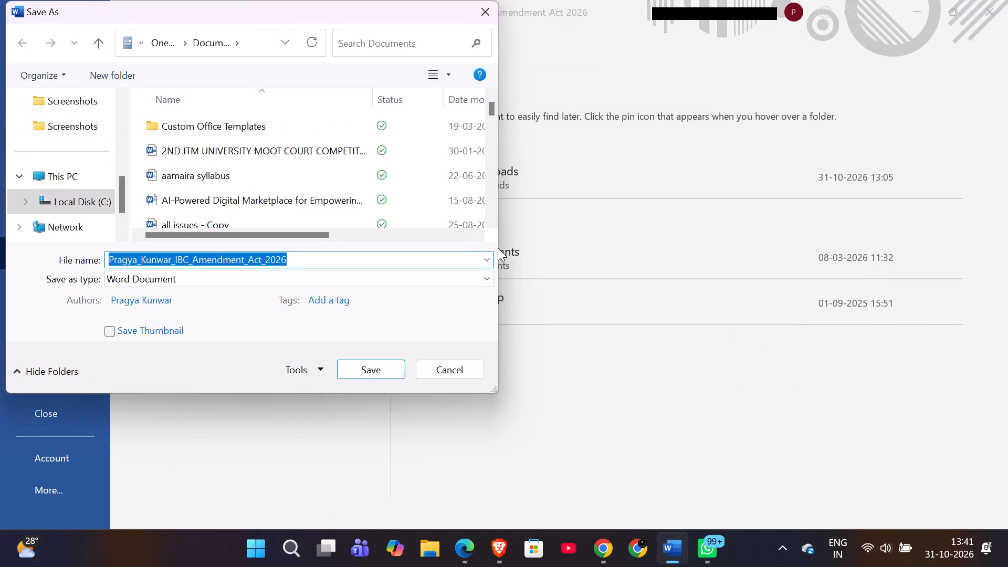
{"action": "left_click", "coordinate": [316, 259]}
{"action": "left_click_drag", "start_coordinate": [316, 259], "coordinate": [103, 265]}
{"action": "key", "text": "BackSpace"}
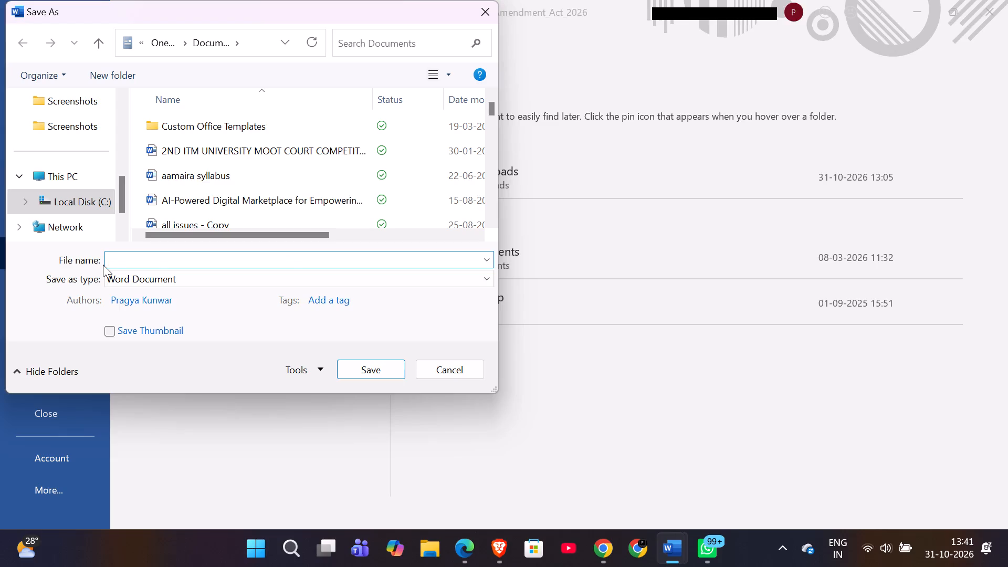
{"action": "left_click", "coordinate": [103, 265], "text": "ctrl"}
{"action": "key", "text": "ctrl+v"}
{"action": "left_click", "coordinate": [391, 371]}
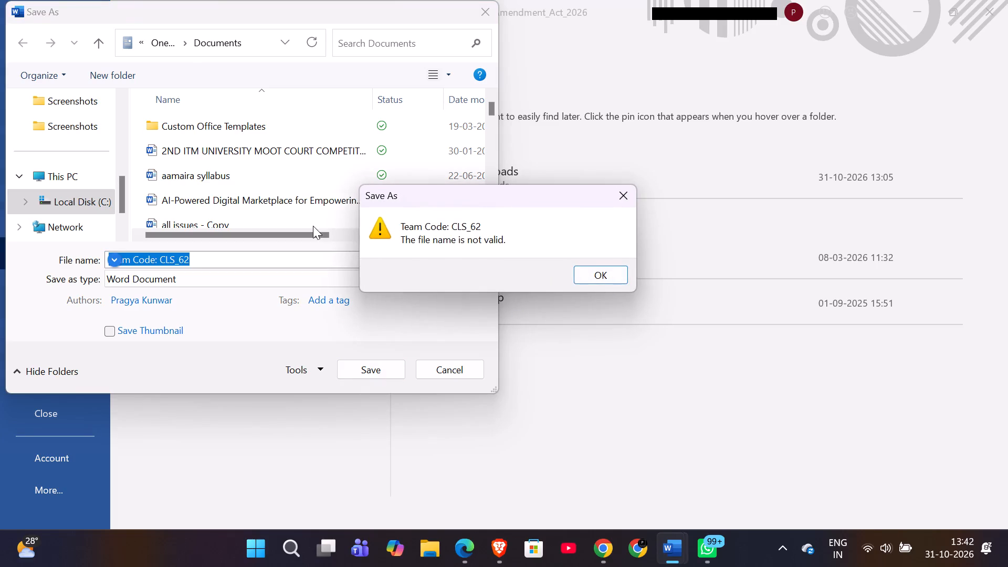
{"action": "left_click", "coordinate": [157, 255]}
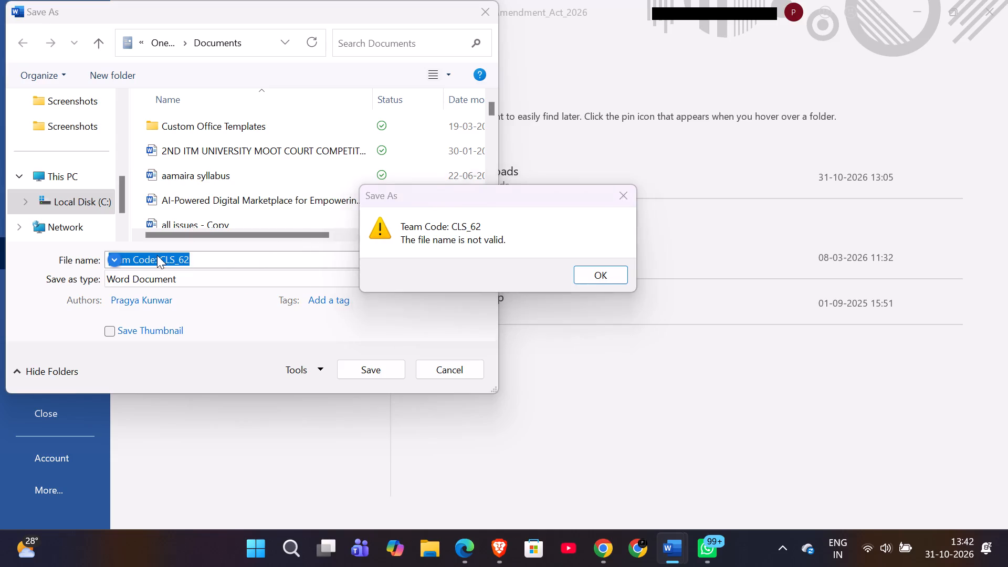
{"action": "left_click", "coordinate": [157, 255]}
{"action": "left_click", "coordinate": [587, 269]}
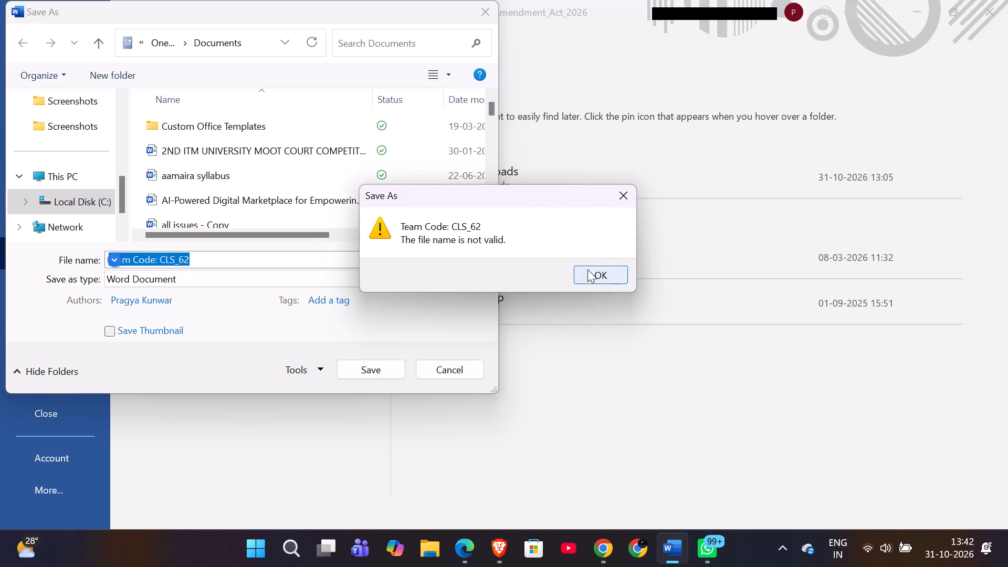
Change the copy's file name to "Team Code_CLS_62", replacing the colon and space with an underscore.
{"action": "left_click", "coordinate": [158, 258]}
{"action": "left_click", "coordinate": [158, 258]}
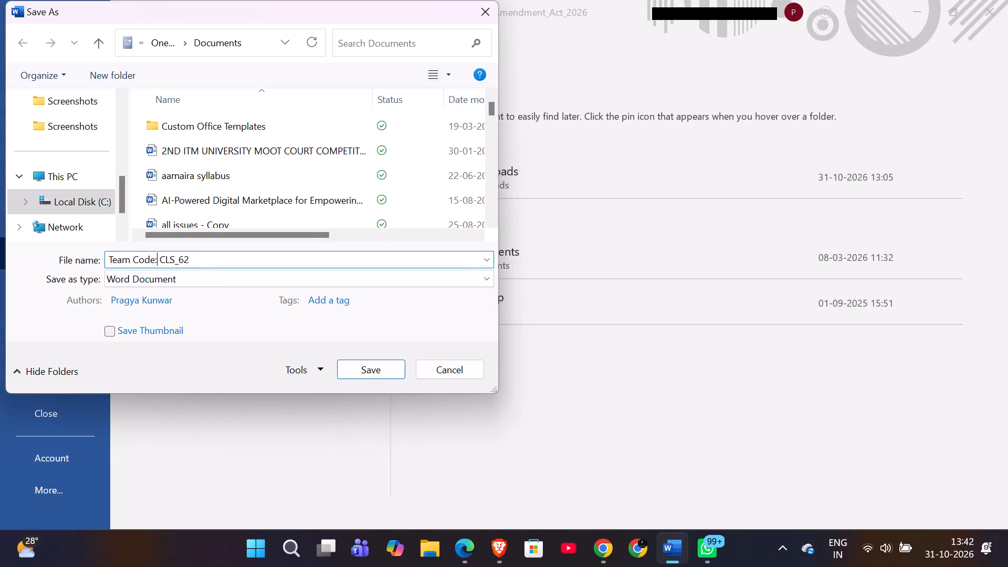
{"action": "key", "text": "BackSpace"}
{"action": "key", "text": "shift+underscore"}
{"action": "key", "text": "Right"}
{"action": "key", "text": "BackSpace"}
Save the copy as a Word document in the Documents folder under the name "Team Code_CLS_62".
{"action": "left_click", "coordinate": [359, 369]}
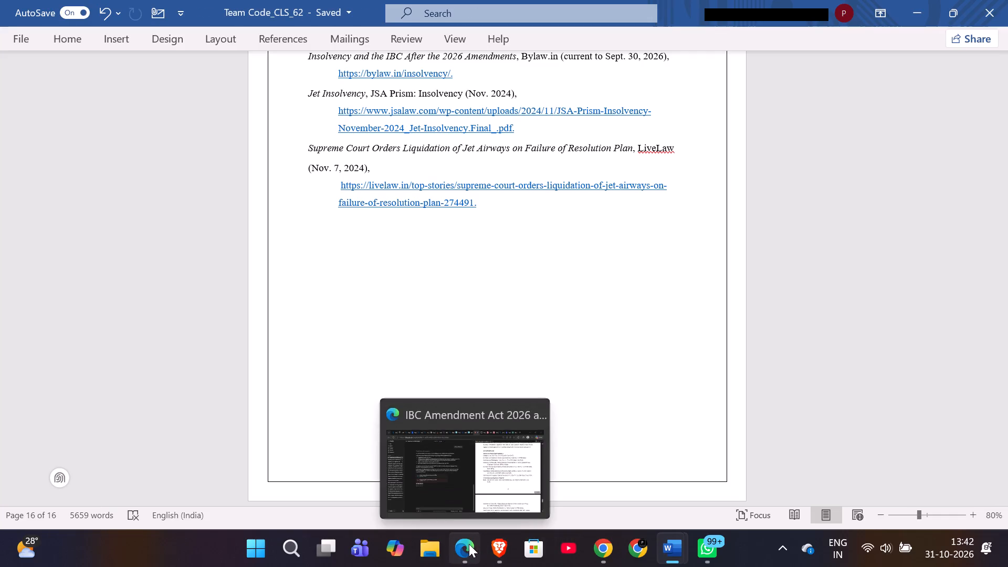
{"action": "left_click", "coordinate": [17, 43]}
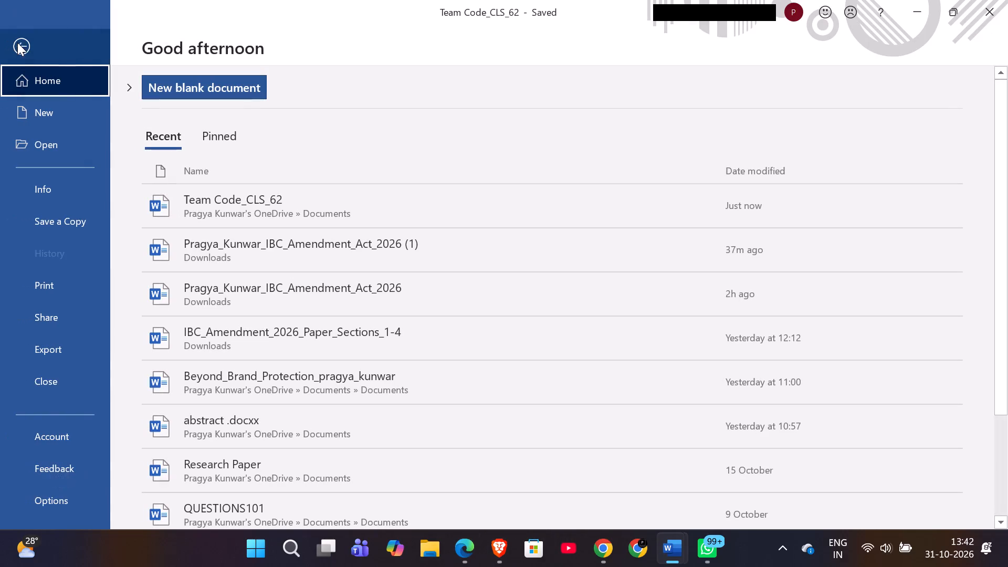
{"action": "left_click", "coordinate": [52, 220]}
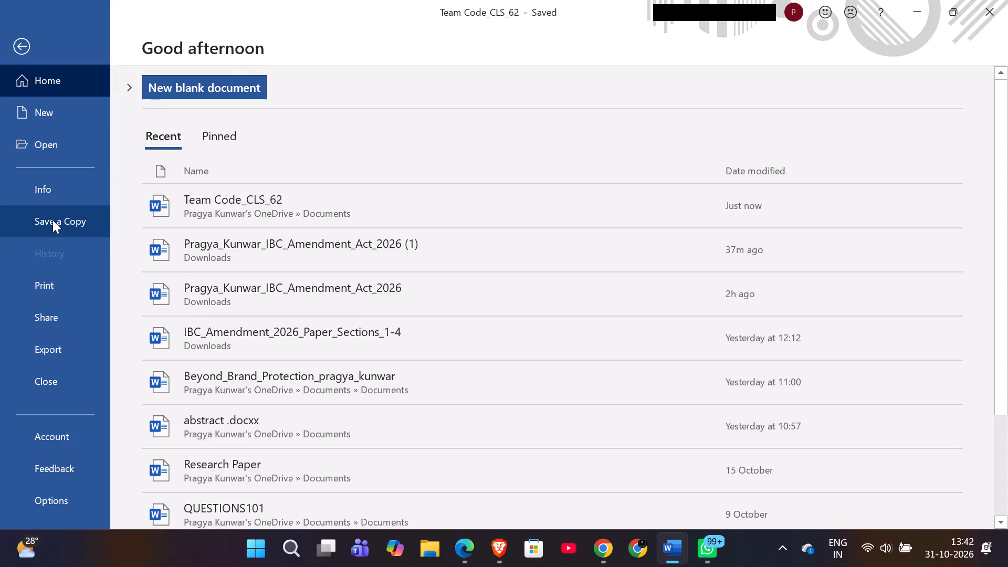
{"action": "left_click", "coordinate": [227, 232]}
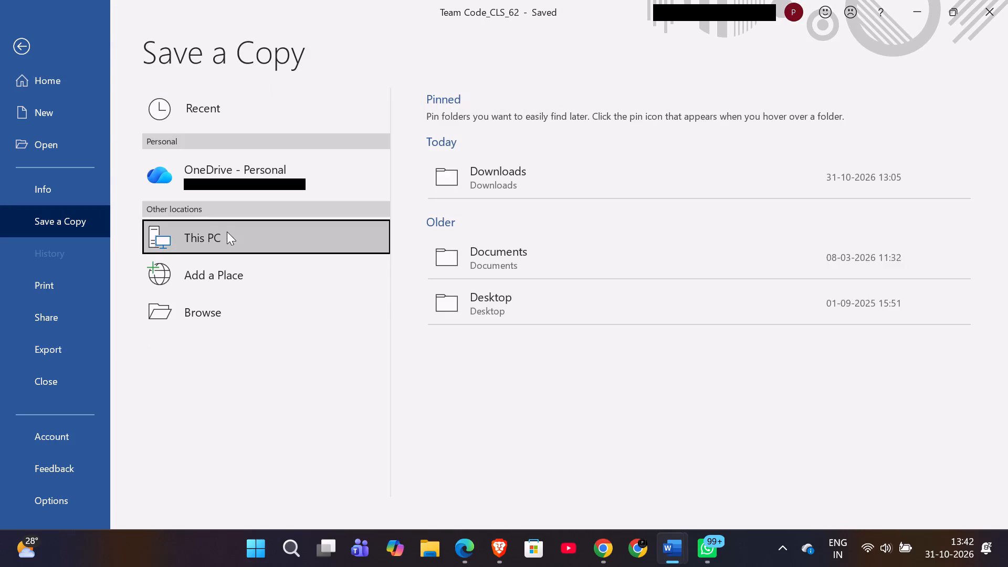